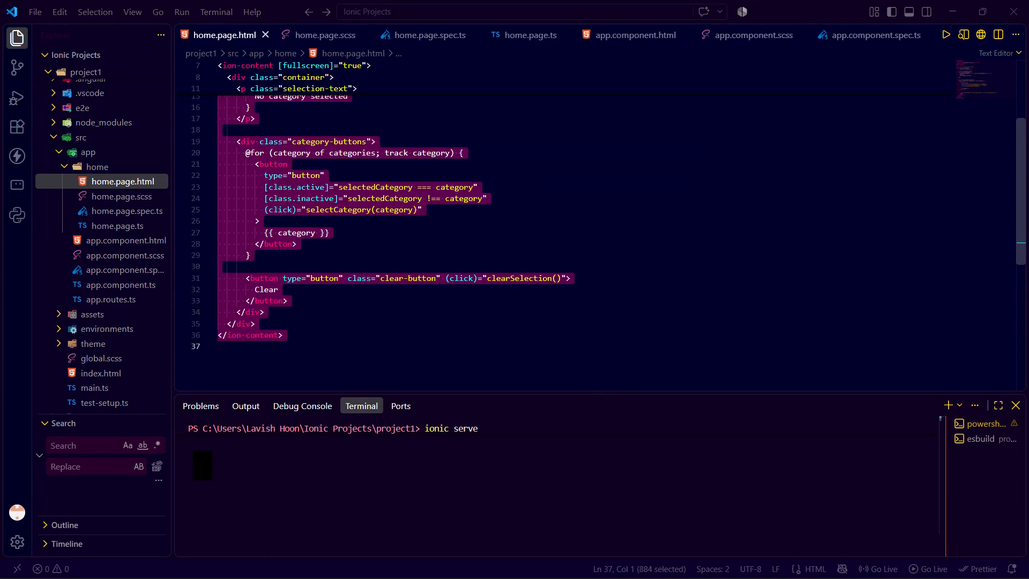
Open home.page.scss from the home folder and copy its entire contents.
{"action": "left_click", "coordinate": [408, 312]}
{"action": "left_click", "coordinate": [136, 196]}
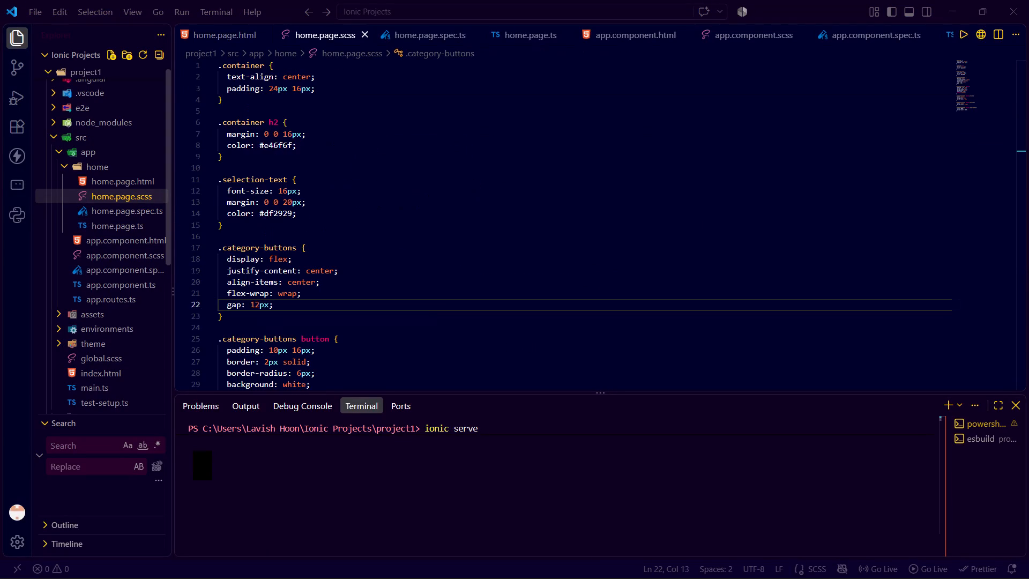
{"action": "scroll", "coordinate": [420, 277], "scroll_direction": "down", "scroll_amount": 7}
{"action": "scroll", "coordinate": [420, 277], "scroll_direction": "up", "scroll_amount": 5}
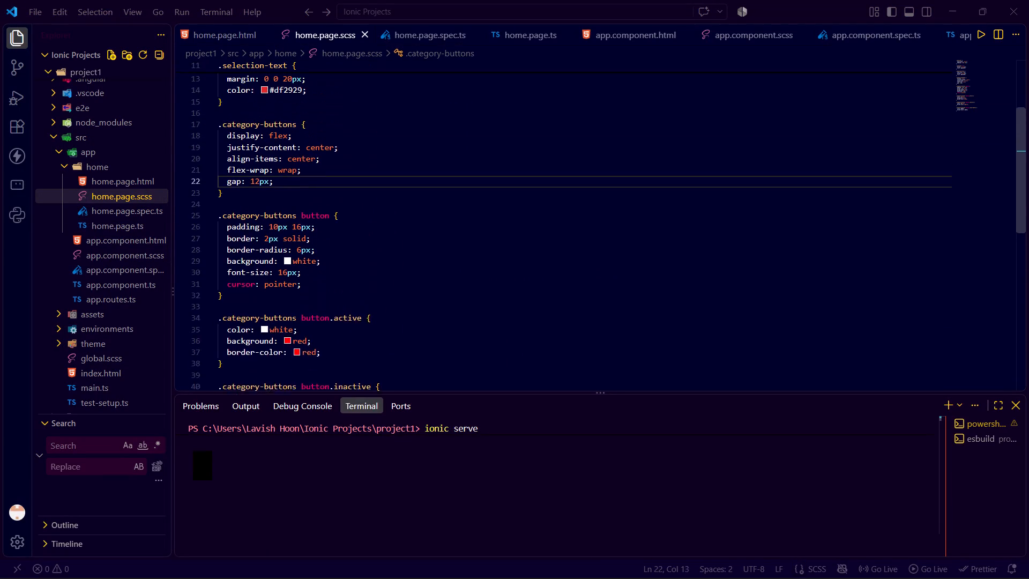
{"action": "key", "text": "ctrl+a"}
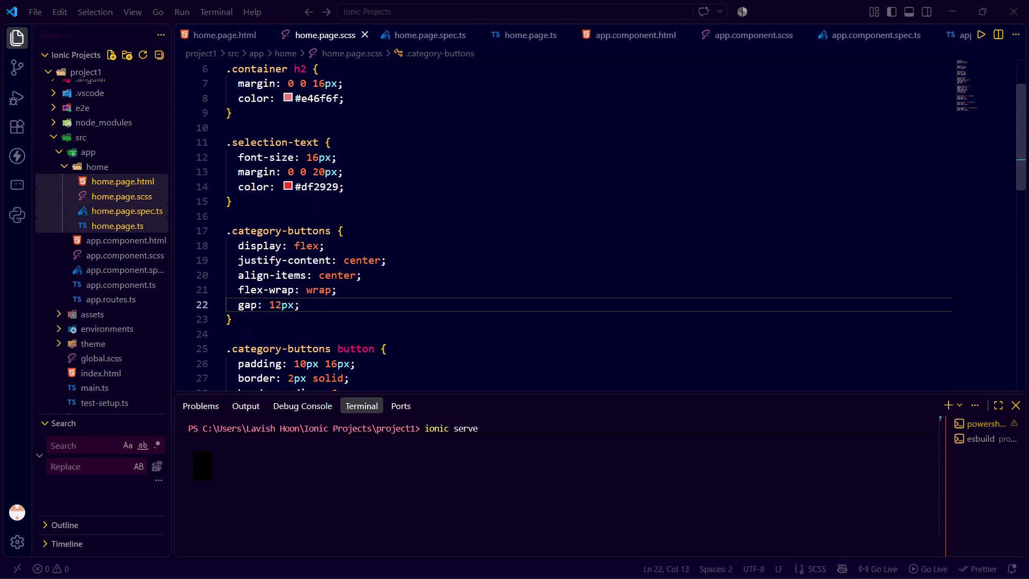
{"action": "left_click", "coordinate": [476, 196]}
{"action": "key", "text": "ctrl+a"}
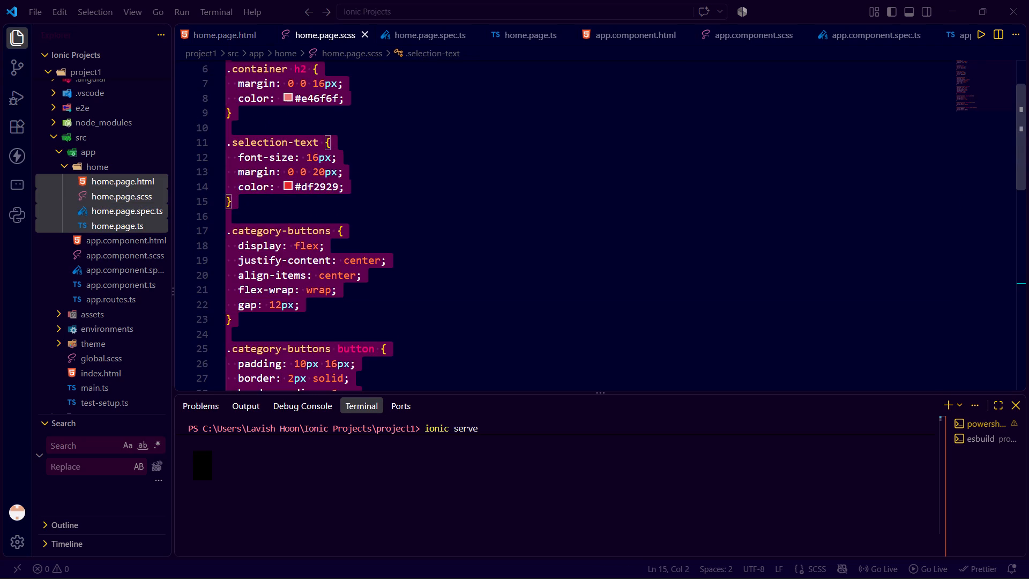
{"action": "key", "text": "ctrl+c"}
Switch to the Google Docs document and delete the "Code" heading above the students tuple along with the extra blank line before it.
{"action": "key", "text": "alt+Tab"}
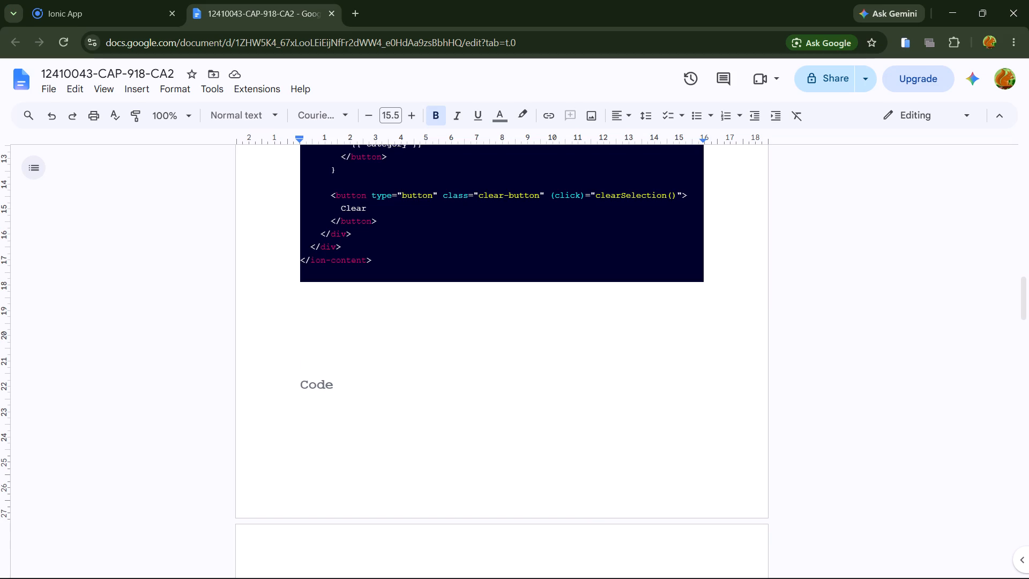
{"action": "key", "text": "BackSpace"}
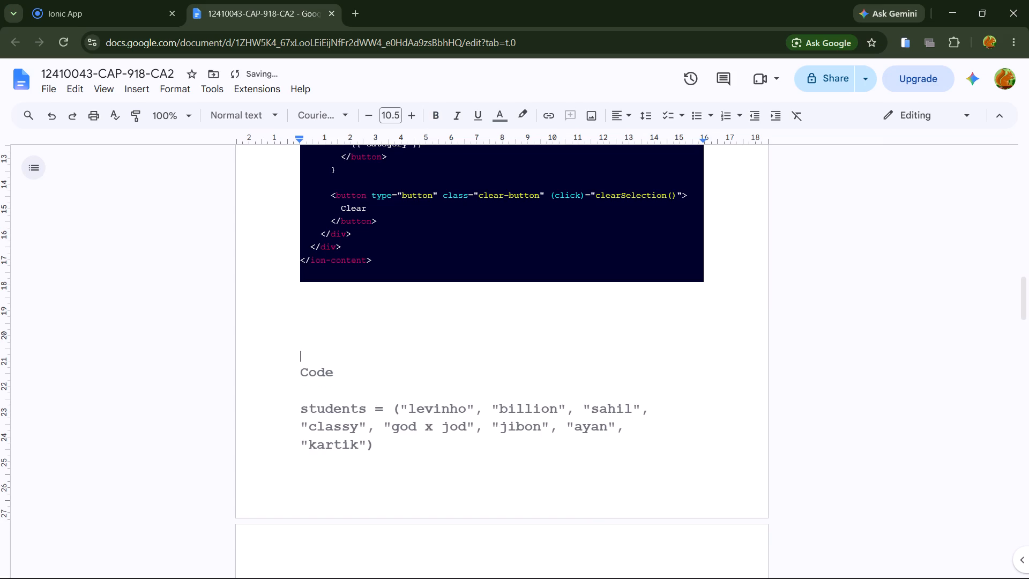
{"action": "key", "text": "BackSpace"}
{"action": "key", "text": "Down"}
{"action": "key", "text": "Right"}
{"action": "key", "text": "Right"}
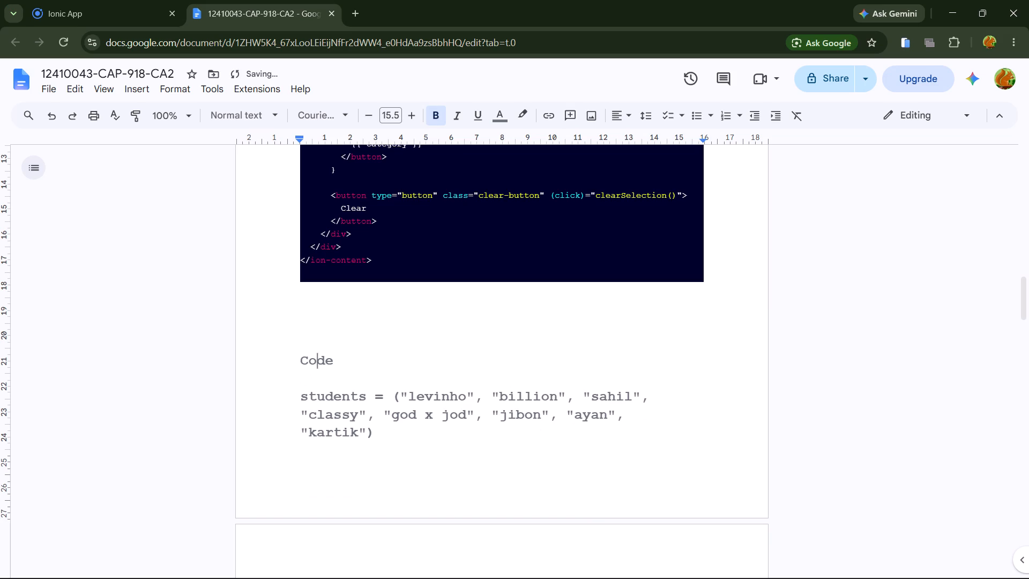
{"action": "key", "text": "Right"}
{"action": "key", "text": "Right"}
{"action": "key", "text": "BackSpace"}
{"action": "key", "text": "BackSpace"}
{"action": "key", "text": "BackSpace"}
{"action": "key", "text": "BackSpace"}
Enter "home.page.scss" as the bold heading above the students tuple code.
{"action": "key", "text": "shift+h"}
{"action": "key", "text": "BackSpace"}
{"action": "left_click", "coordinate": [439, 106]}
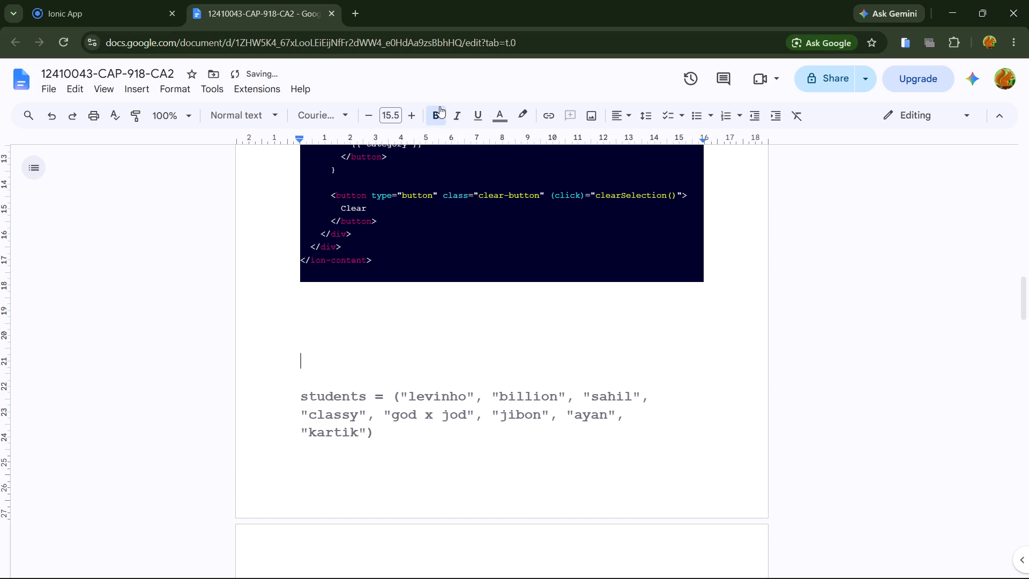
{"action": "left_click", "coordinate": [437, 116]}
{"action": "type", "text": "home"}
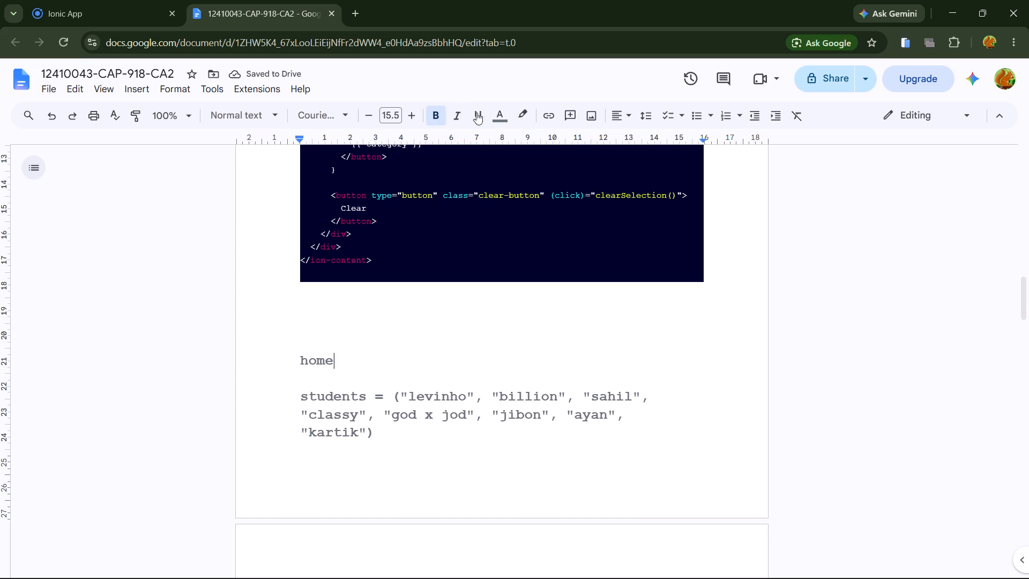
{"action": "left_click", "coordinate": [503, 110]}
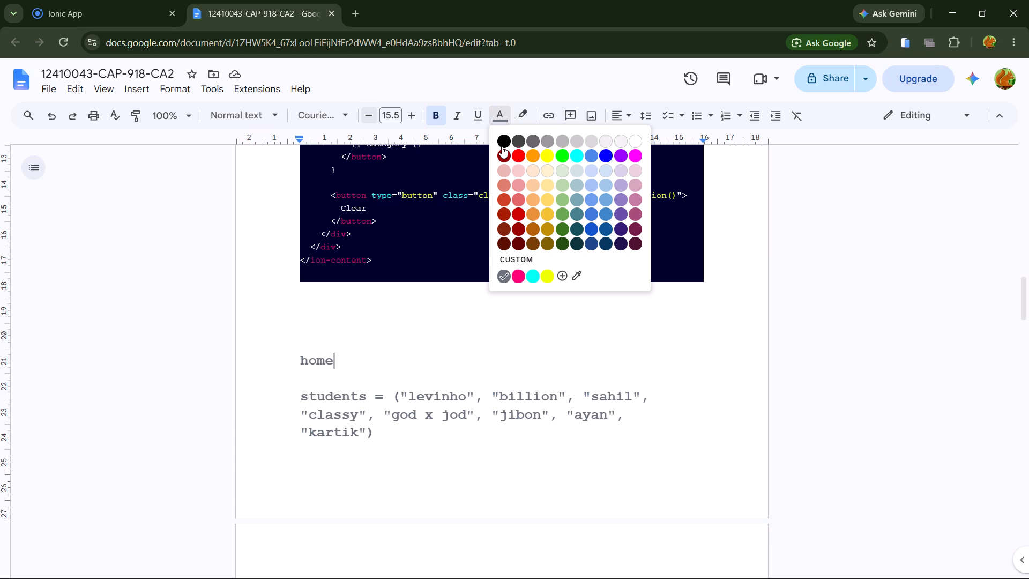
{"action": "left_click", "coordinate": [331, 357]}
{"action": "type", "text": ".ga"}
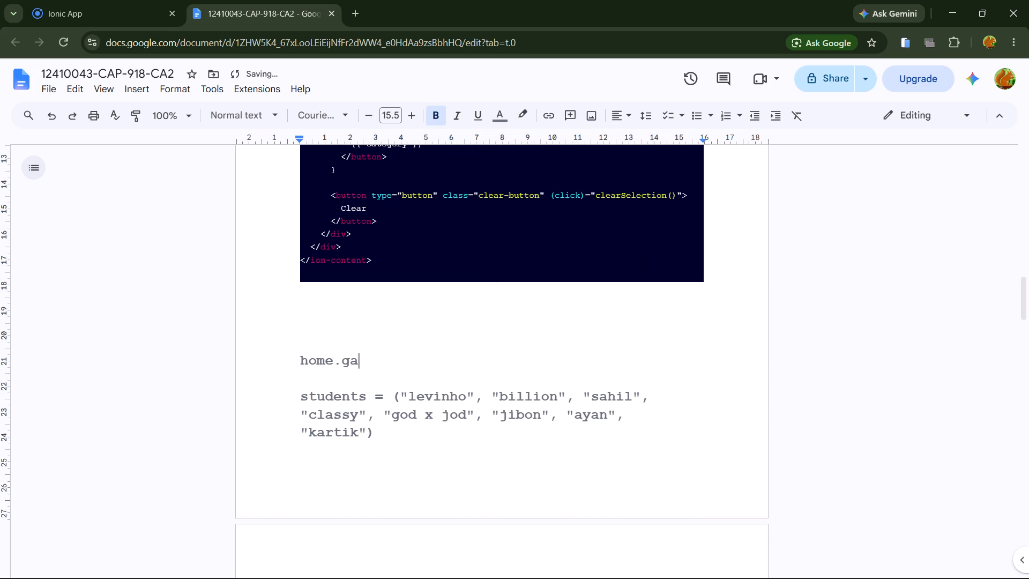
{"action": "key", "text": "BackSpace"}
{"action": "key", "text": "BackSpace"}
{"action": "type", "text": "page."}
{"action": "type", "text": "scc"}
{"action": "key", "text": "BackSpace"}
{"action": "type", "text": "ss"}
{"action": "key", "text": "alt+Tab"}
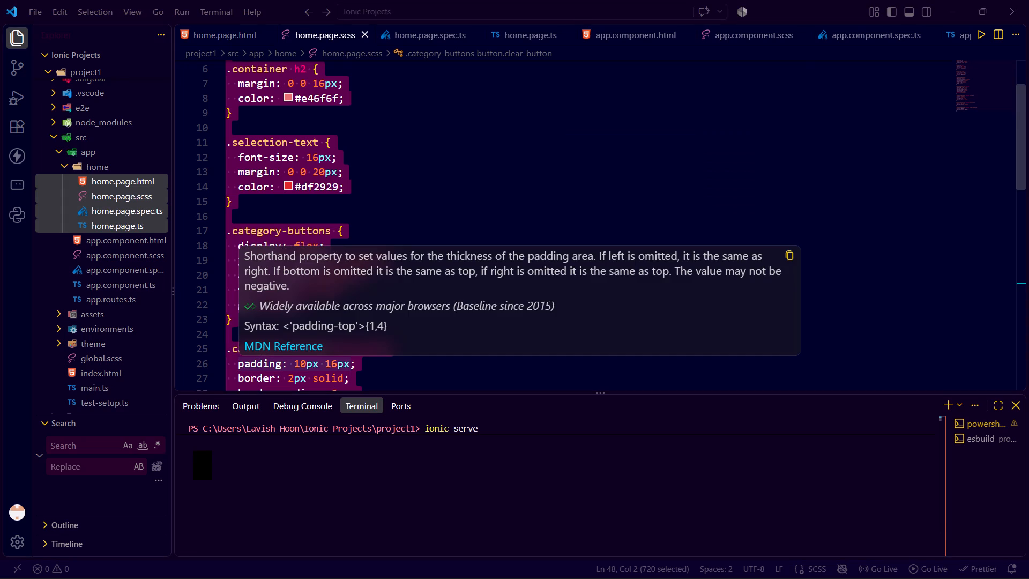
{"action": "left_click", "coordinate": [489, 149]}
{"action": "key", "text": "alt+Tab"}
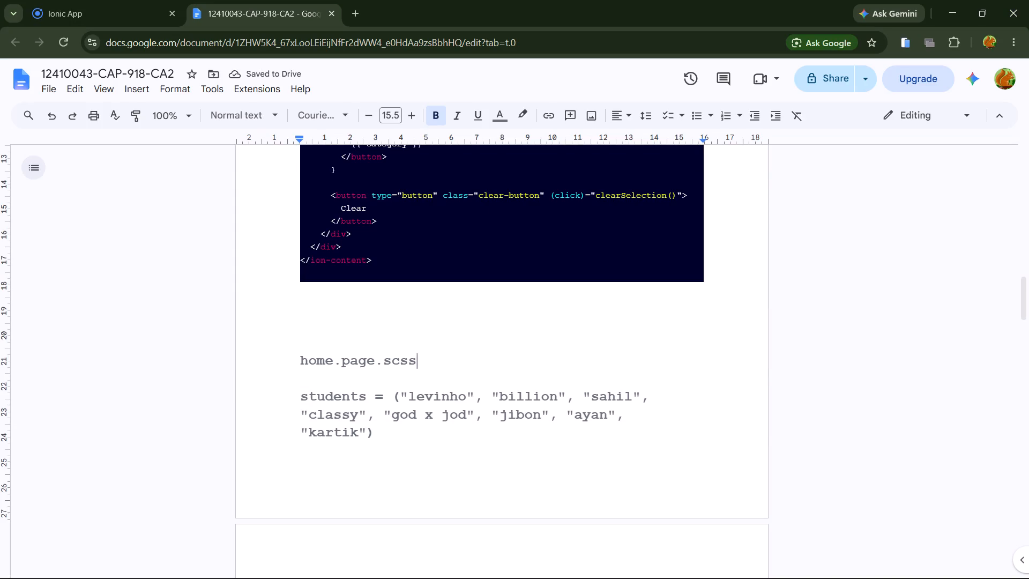
Replace the old Python code, from the students tuple through len(students)), with the copied SCSS code under the home.page.scss heading.
{"action": "left_click_drag", "start_coordinate": [297, 407], "coordinate": [349, 481]}
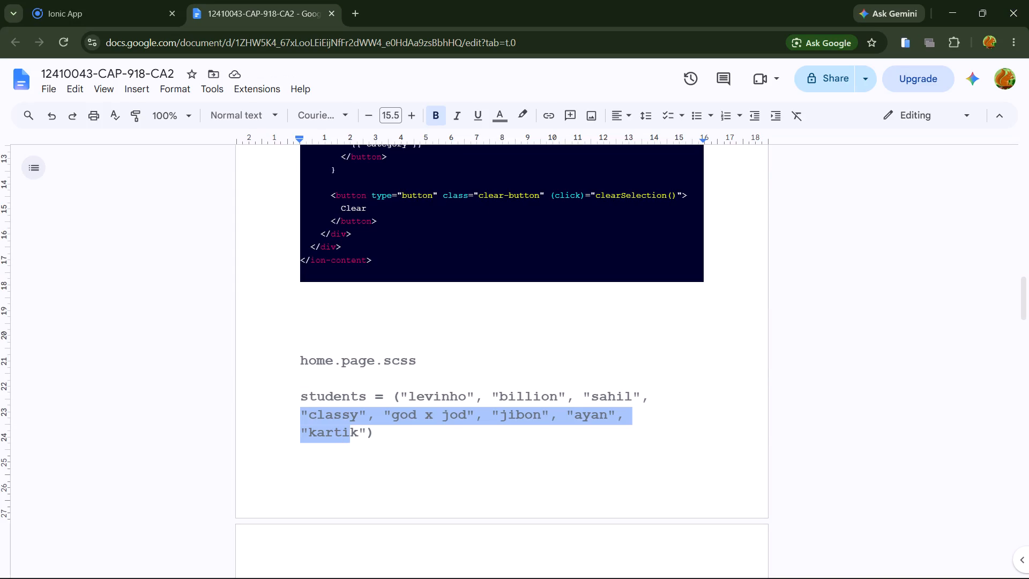
{"action": "left_click", "coordinate": [349, 481]}
{"action": "left_click_drag", "start_coordinate": [299, 395], "coordinate": [363, 437]}
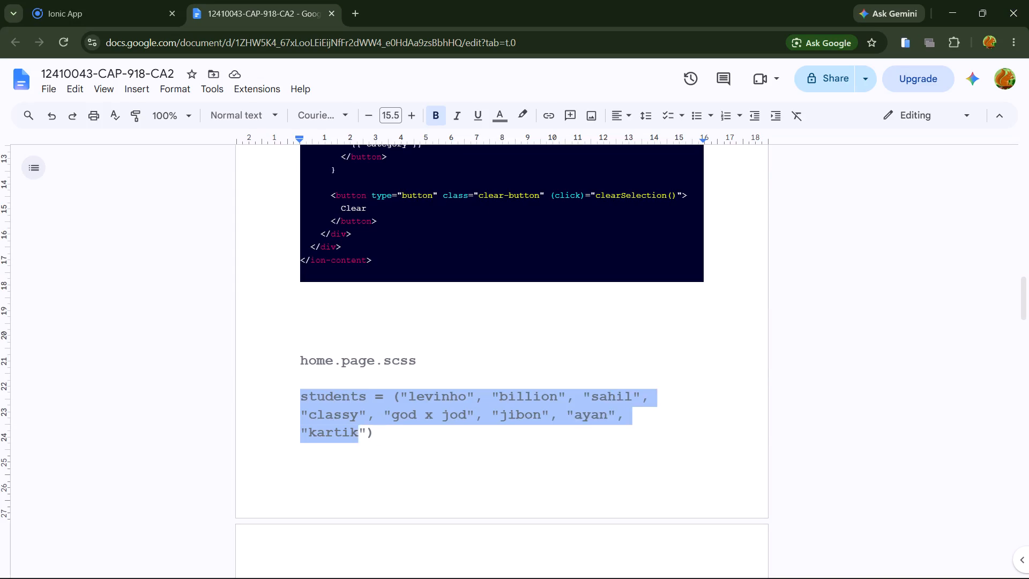
{"action": "left_click_drag", "start_coordinate": [363, 437], "coordinate": [407, 578]}
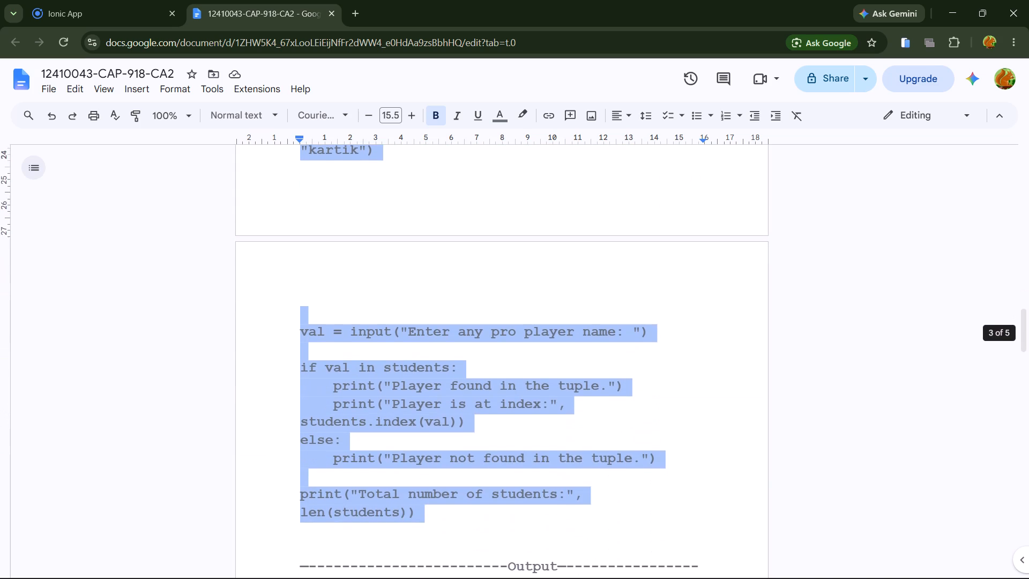
{"action": "left_click_drag", "start_coordinate": [407, 578], "coordinate": [439, 333]}
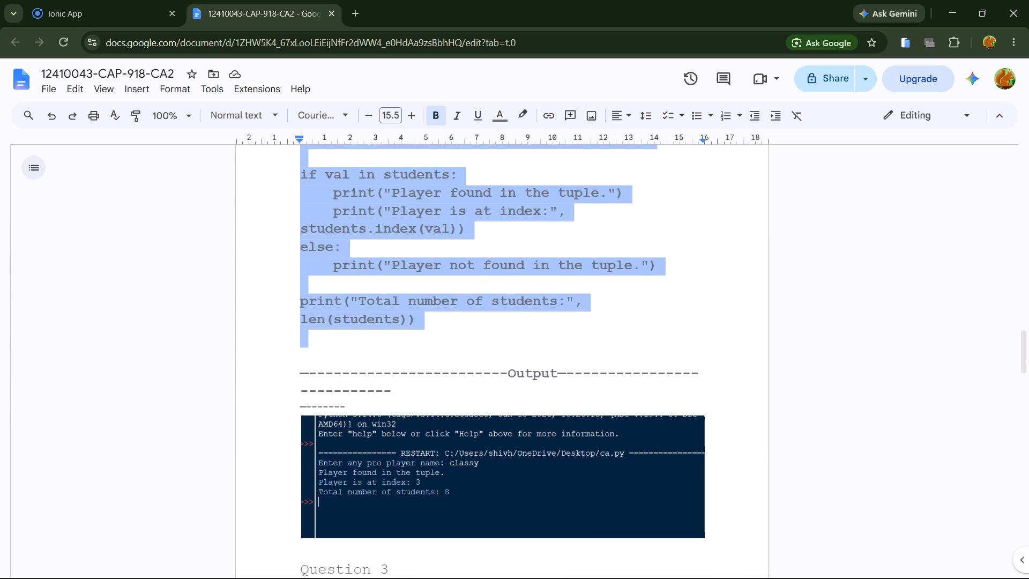
{"action": "left_click_drag", "start_coordinate": [439, 333], "coordinate": [427, 322]}
{"action": "key", "text": "BackSpace"}
{"action": "key", "text": "ctrl+v"}
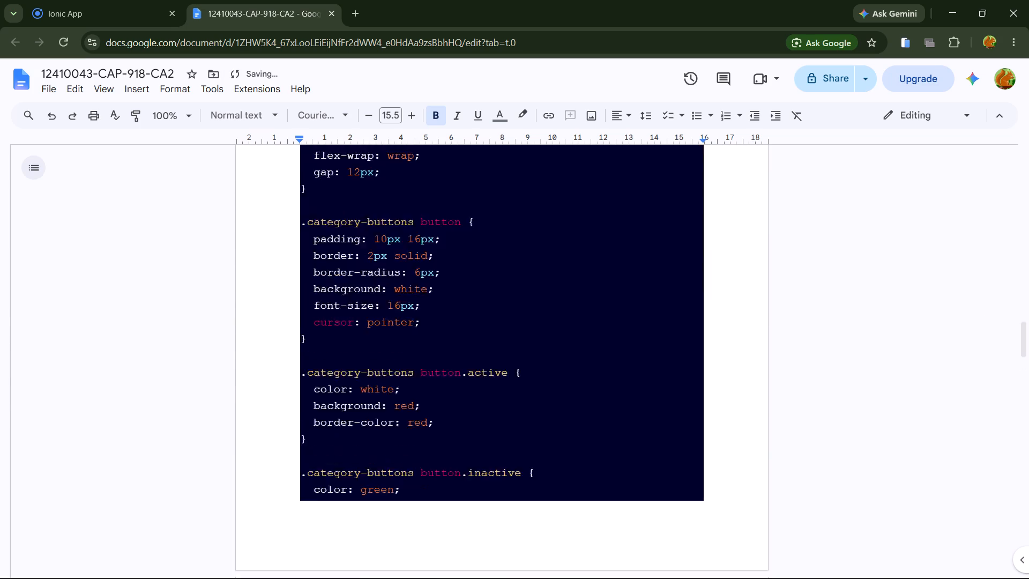
Add a blank line between the end of the pasted SCSS code and the Output divider.
{"action": "scroll", "coordinate": [427, 322], "scroll_direction": "down", "scroll_amount": 5}
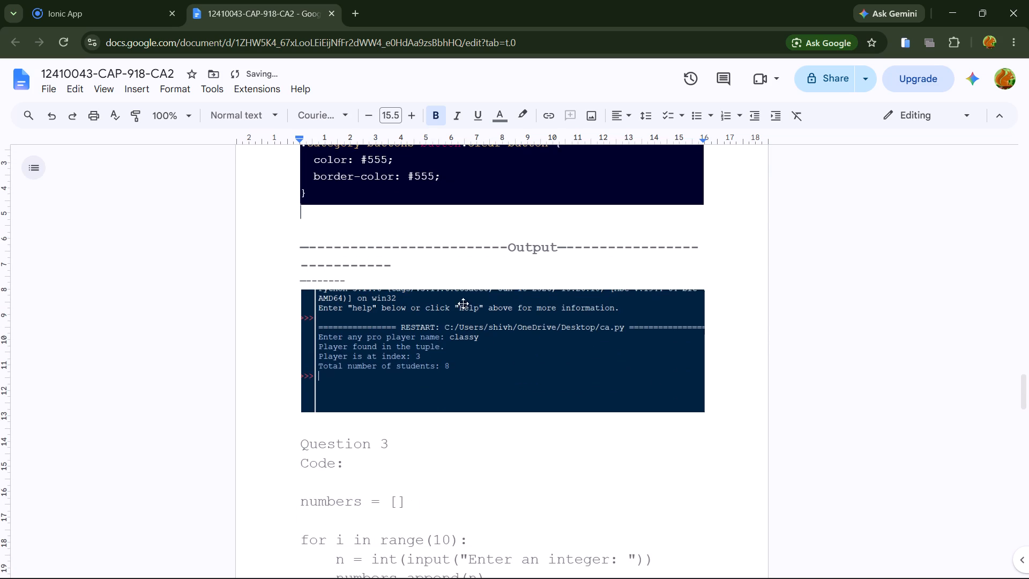
{"action": "left_click", "coordinate": [706, 205]}
{"action": "key", "text": "Return"}
Review the document's code sections from the home.page.html heading on the first page down to the Output divider.
{"action": "scroll", "coordinate": [706, 205], "scroll_direction": "up", "scroll_amount": 1}
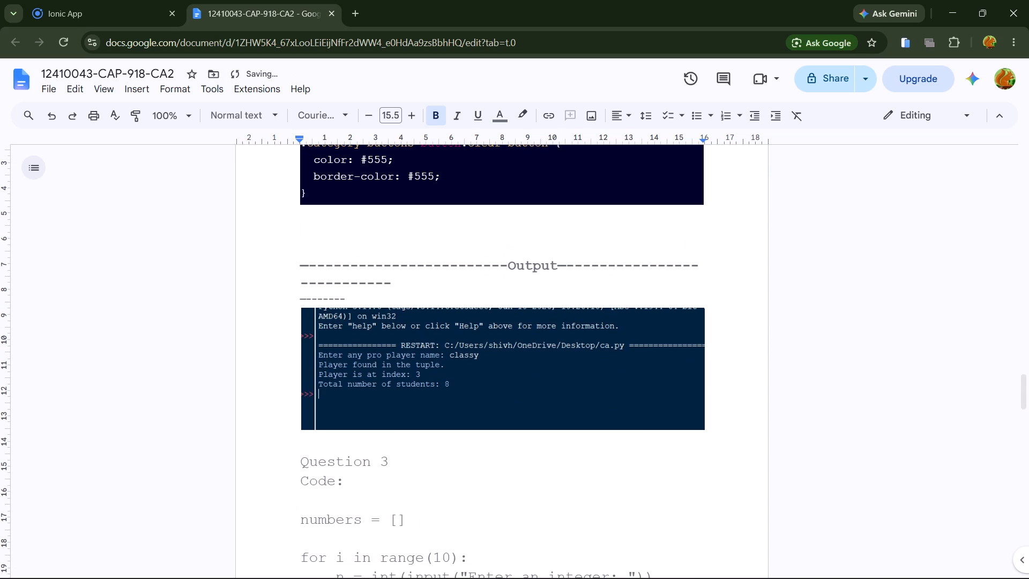
{"action": "scroll", "coordinate": [706, 205], "scroll_direction": "up", "scroll_amount": 10}
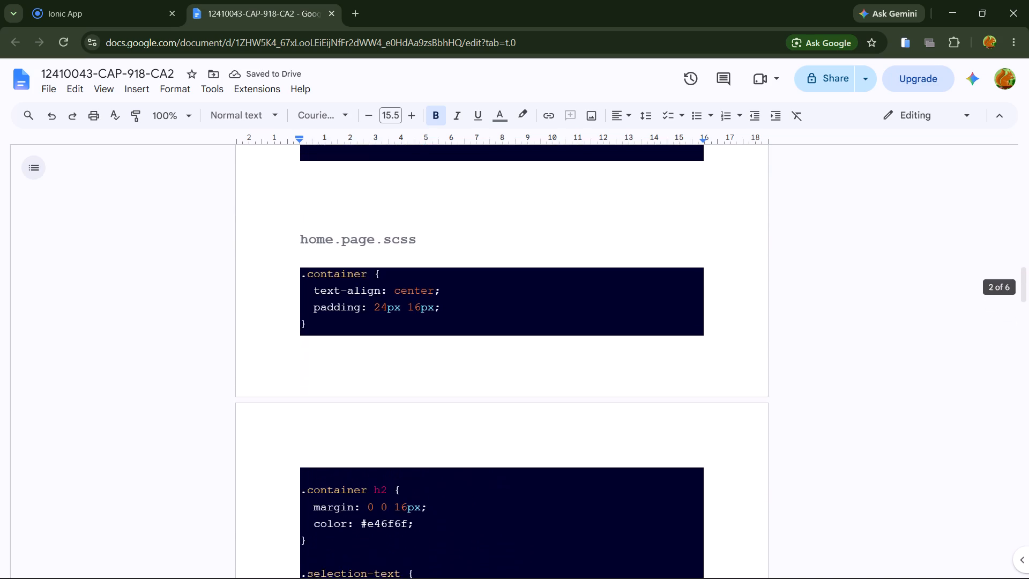
{"action": "scroll", "coordinate": [706, 205], "scroll_direction": "up", "scroll_amount": 8}
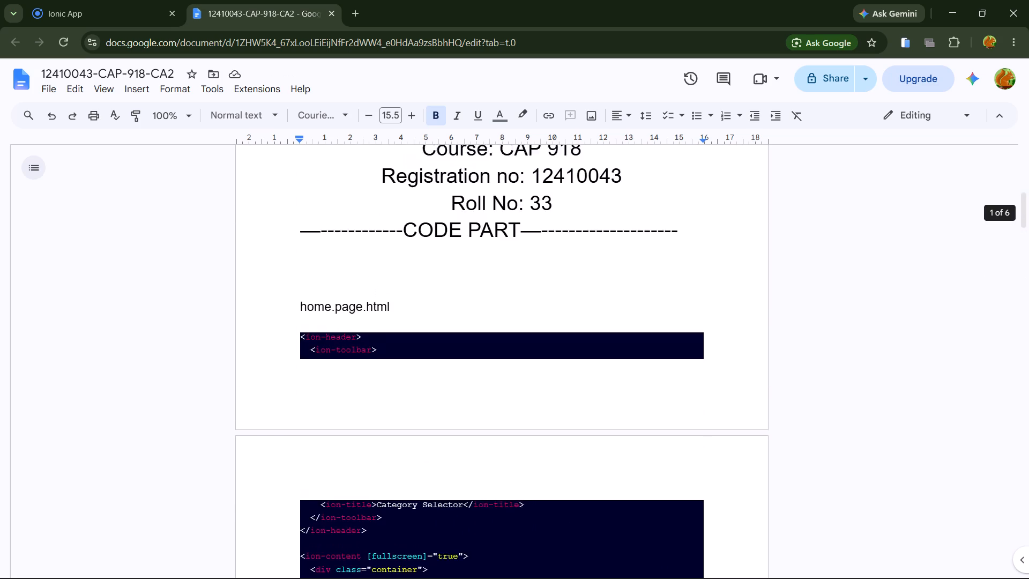
{"action": "scroll", "coordinate": [706, 205], "scroll_direction": "up", "scroll_amount": 1}
{"action": "scroll", "coordinate": [706, 205], "scroll_direction": "down", "scroll_amount": 11}
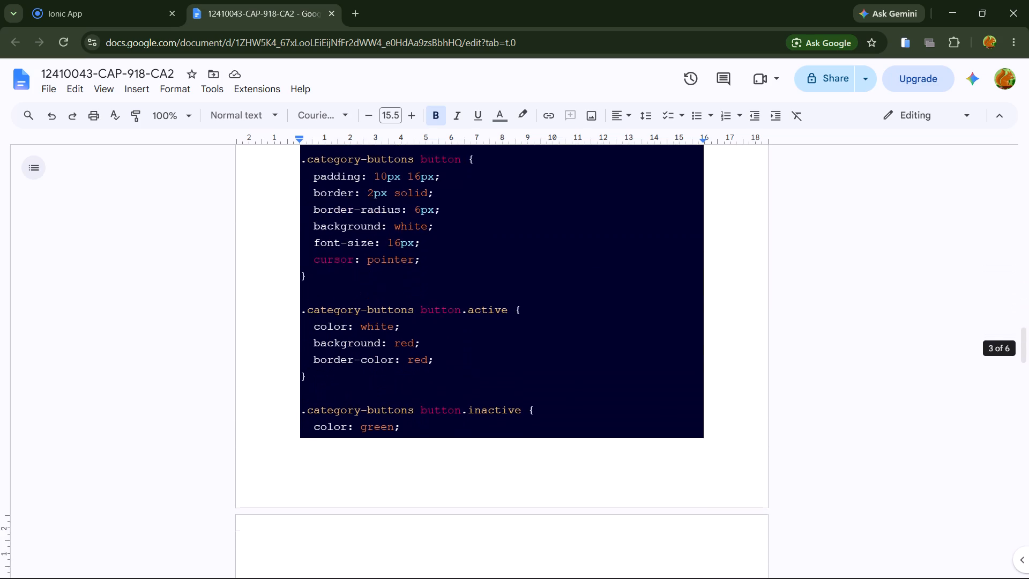
{"action": "scroll", "coordinate": [706, 205], "scroll_direction": "down", "scroll_amount": 6}
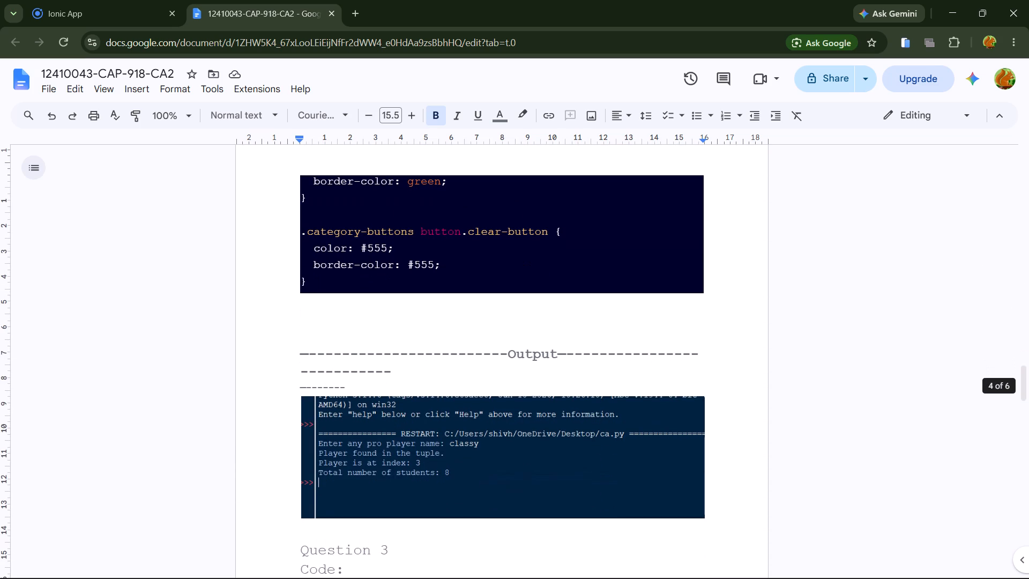
Switch to Visual Studio Code, open home.page.ts and copy its entire contents.
{"action": "key", "text": "alt+Tab"}
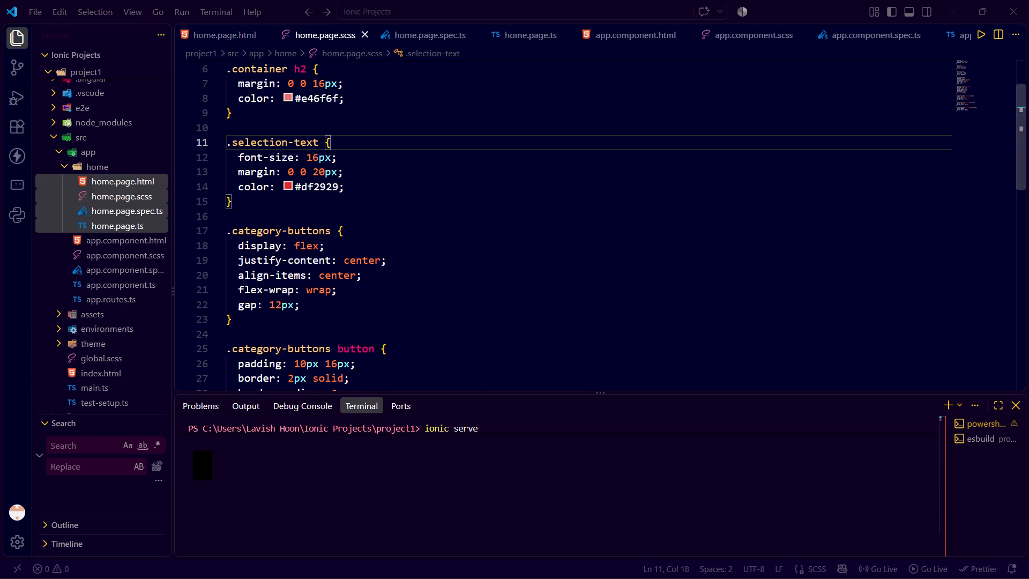
{"action": "left_click", "coordinate": [120, 226]}
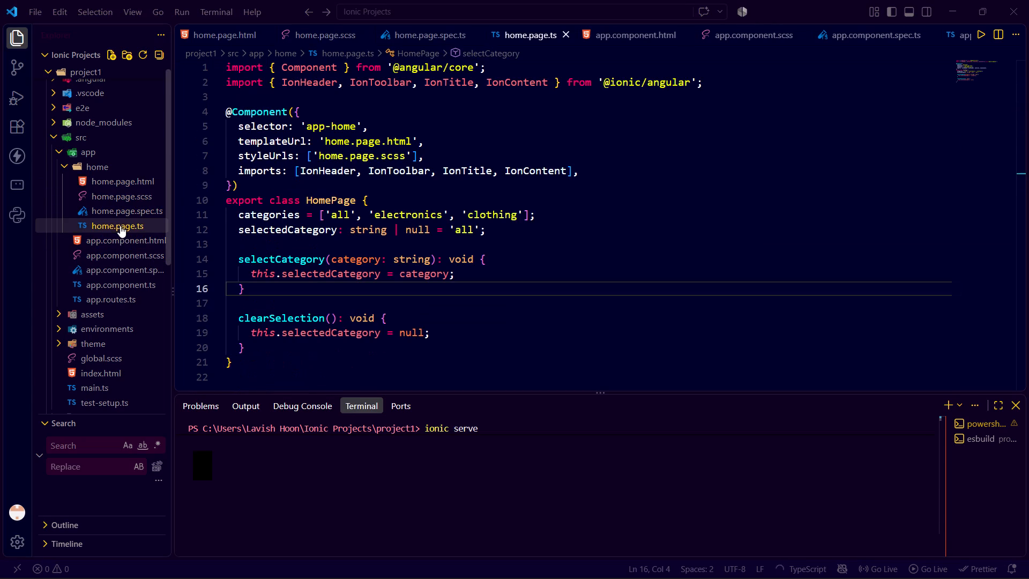
{"action": "left_click", "coordinate": [417, 293]}
{"action": "key", "text": "ctrl+a"}
{"action": "key", "text": "ctrl+c"}
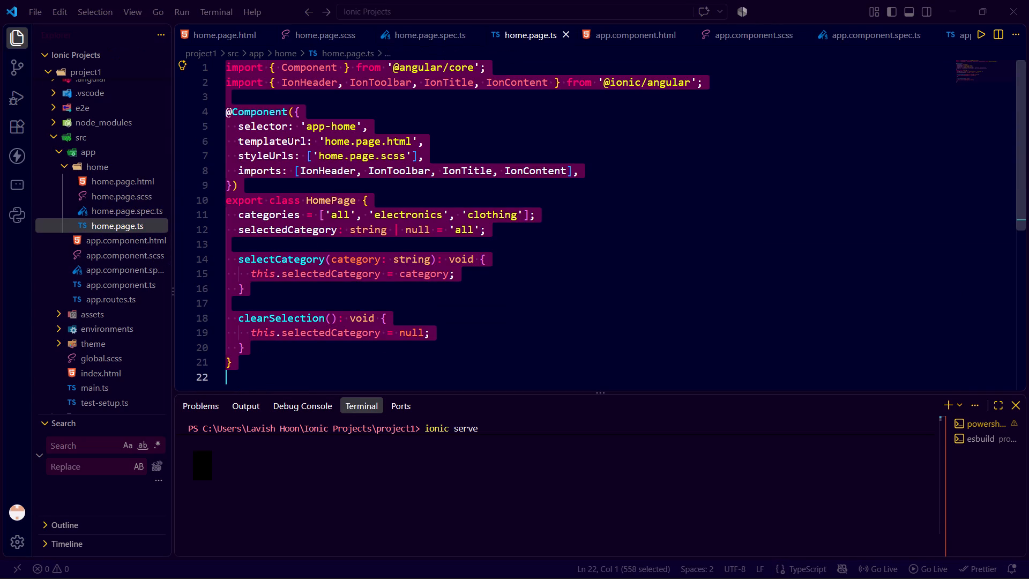
Back in the Google Docs report, add a home.page.ts heading below the SCSS code and paste the copied TypeScript code beneath it.
{"action": "key", "text": "alt+Tab"}
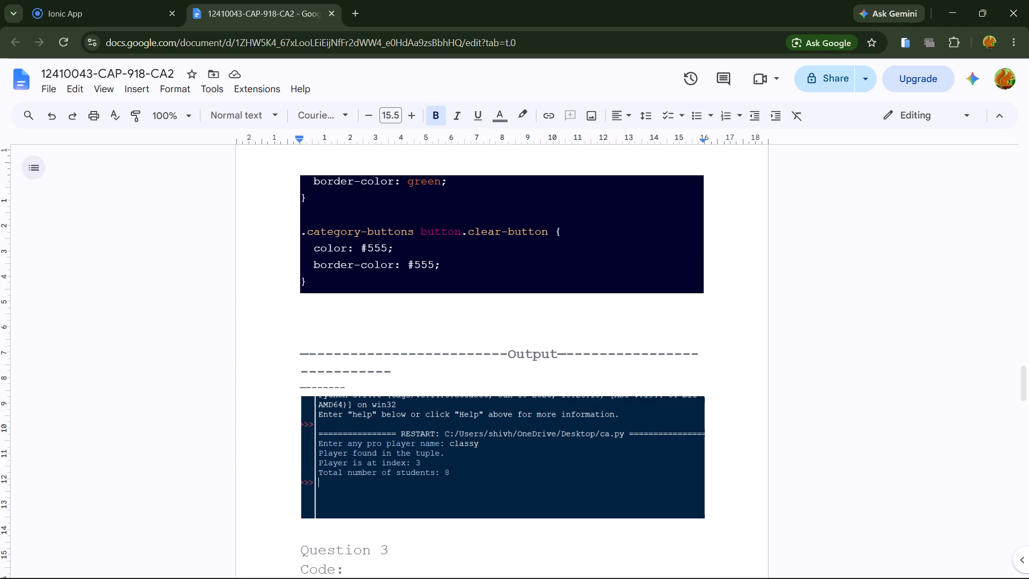
{"action": "type", "text": "home;"}
{"action": "key", "text": "BackSpace"}
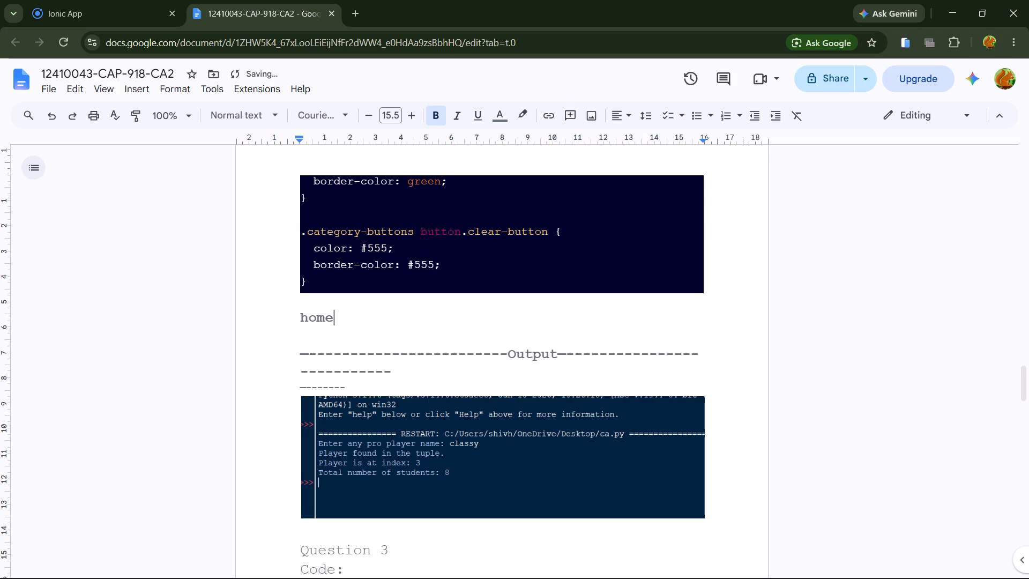
{"action": "key", "text": "period"}
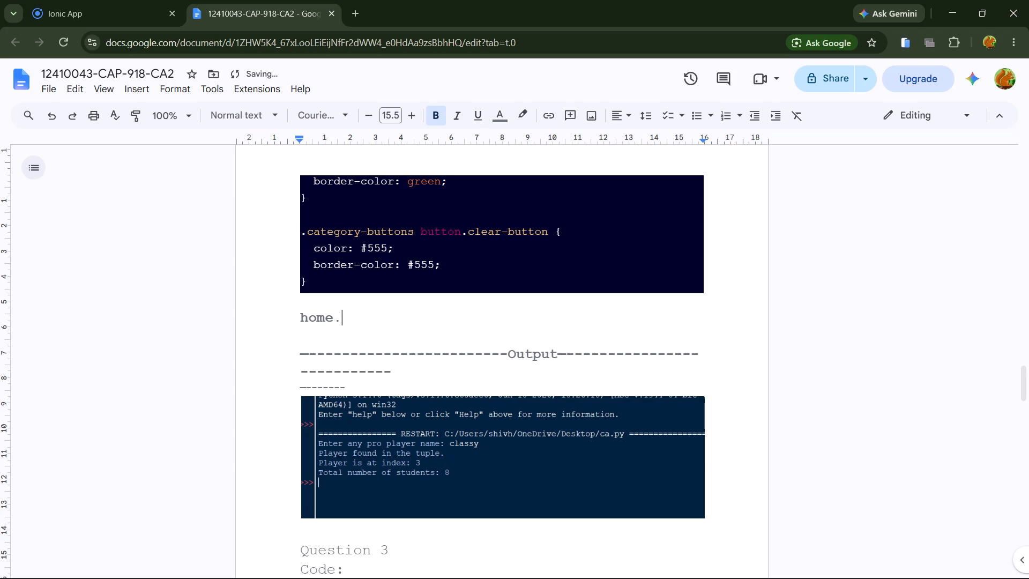
{"action": "type", "text": "page.ts"}
{"action": "key", "text": "alt+Tab"}
{"action": "key", "text": "alt+Tab"}
{"action": "key", "text": "Return"}
{"action": "key", "text": "backslash"}
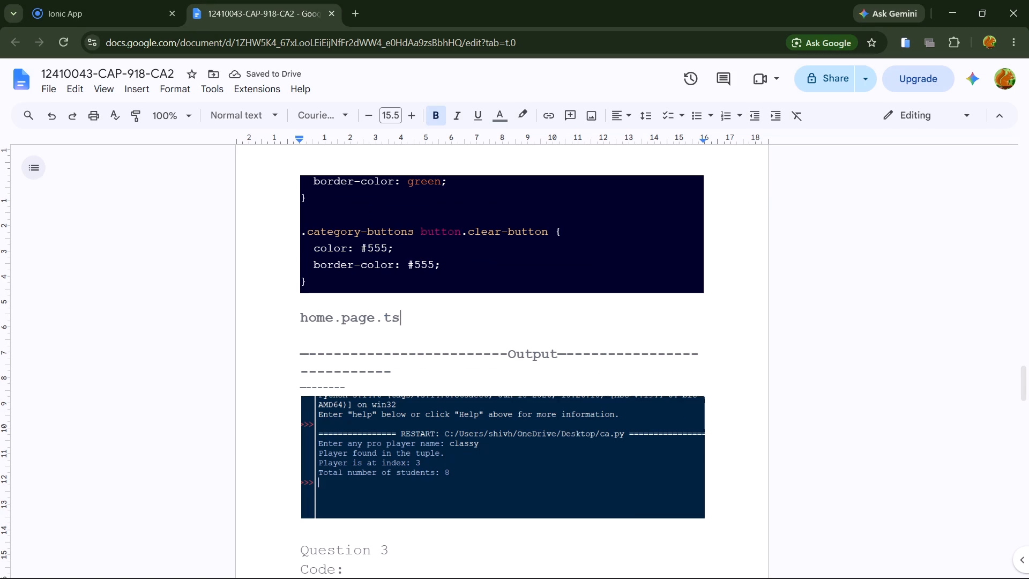
{"action": "key", "text": "BackSpace"}
{"action": "key", "text": "Return"}
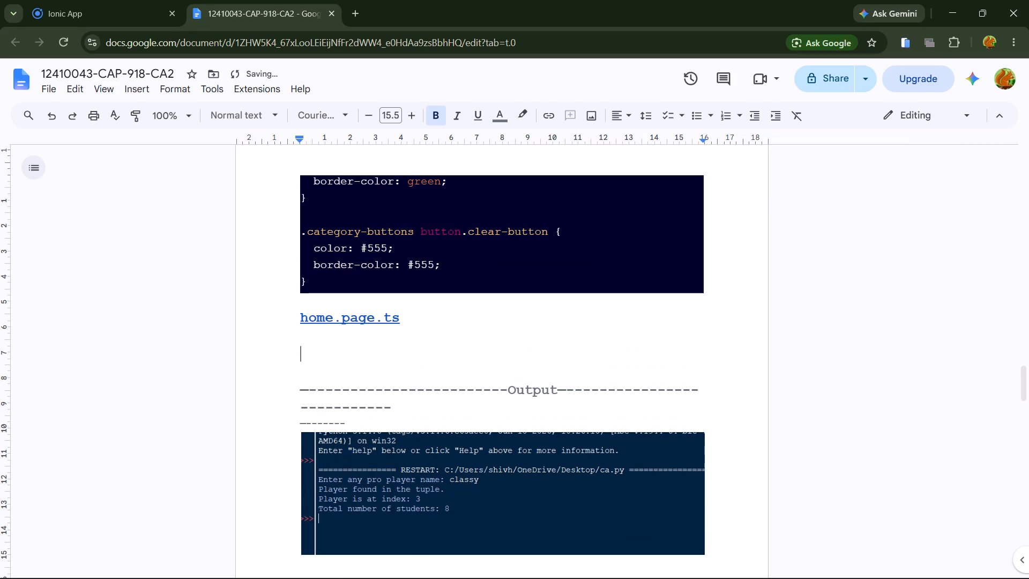
{"action": "key", "text": "ctrl+v"}
Shorten the run of dashes before the word Output in the divider that follows the TypeScript code.
{"action": "scroll", "coordinate": [403, 276], "scroll_direction": "down", "scroll_amount": 2}
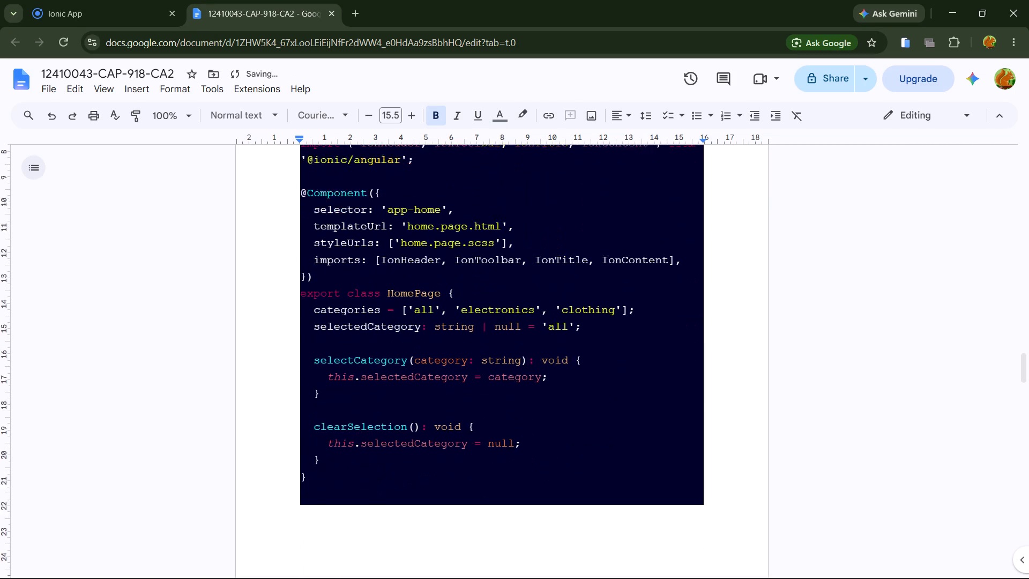
{"action": "scroll", "coordinate": [403, 276], "scroll_direction": "down", "scroll_amount": 5}
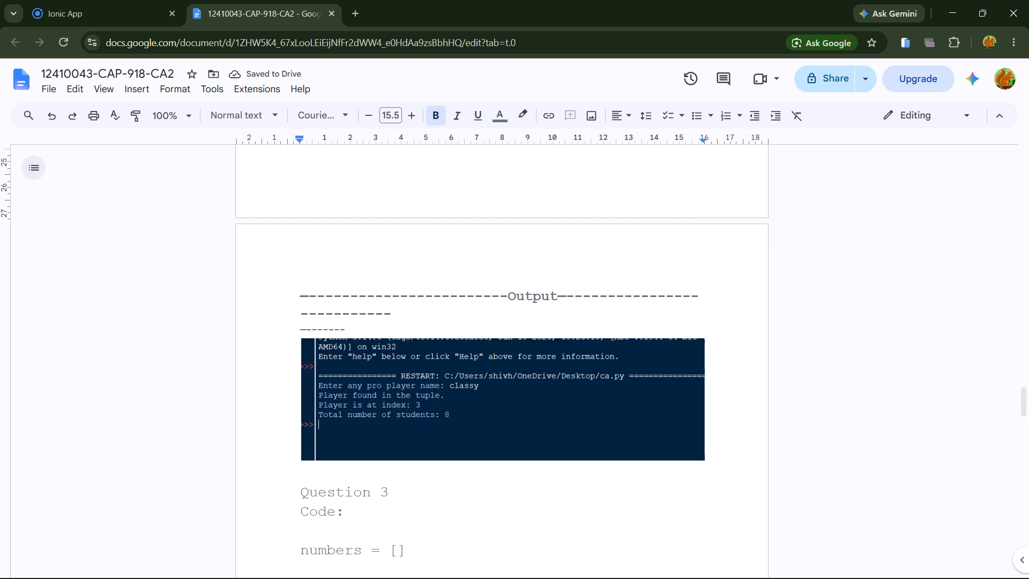
{"action": "left_click", "coordinate": [377, 294]}
{"action": "key", "text": "BackSpace"}
{"action": "key", "text": "BackSpace"}
{"action": "key", "text": "BackSpace"}
{"action": "key", "text": "BackSpace"}
{"action": "key", "text": "BackSpace"}
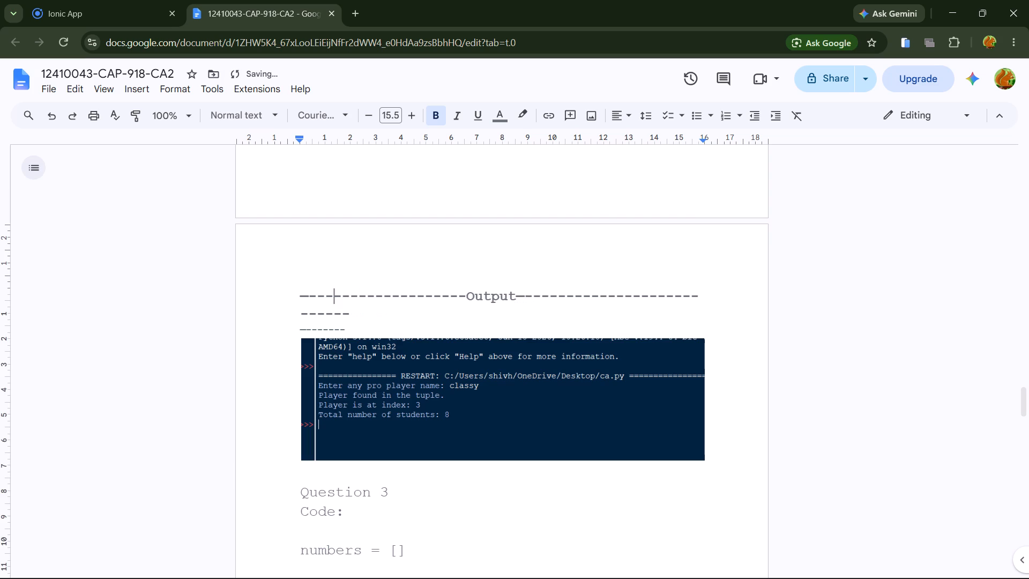
{"action": "key", "text": "BackSpace"}
{"action": "key", "text": "BackSpace"}
{"action": "key", "text": "BackSpace"}
{"action": "key", "text": "BackSpace"}
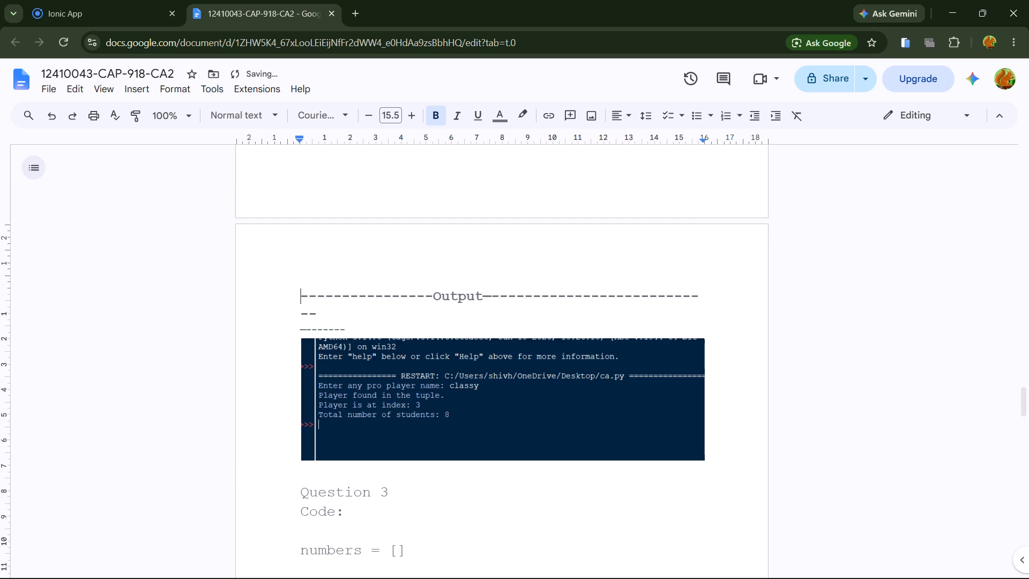
Shorten the run of dashes after the word Output so the divider fits on a single line.
{"action": "left_click", "coordinate": [713, 296]}
{"action": "key", "text": "BackSpace"}
{"action": "key", "text": "BackSpace"}
{"action": "key", "text": "BackSpace"}
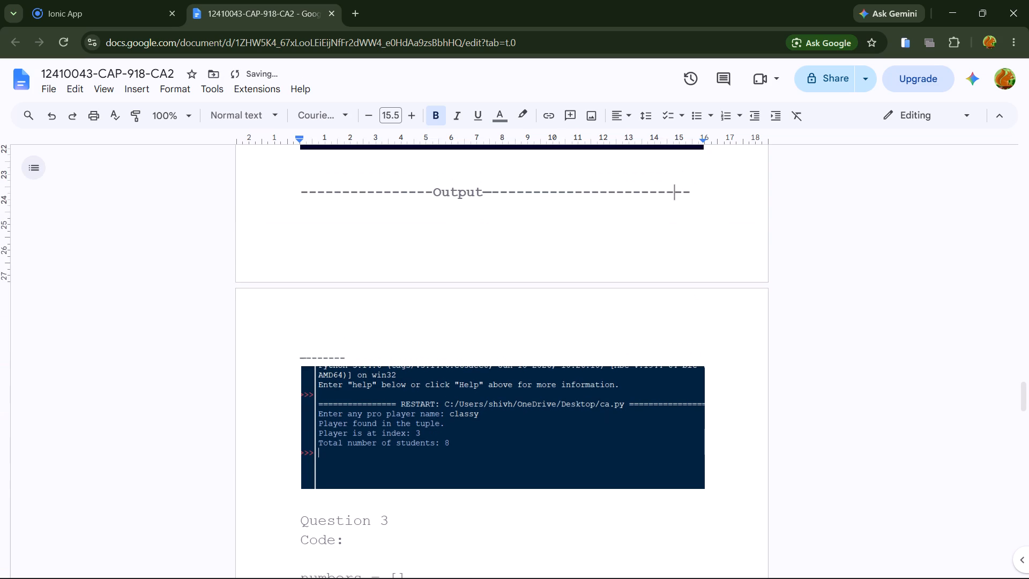
{"action": "key", "text": "BackSpace"}
{"action": "key", "text": "BackSpace"}
{"action": "key", "text": "BackSpace"}
{"action": "key", "text": "BackSpace"}
{"action": "key", "text": "BackSpace"}
{"action": "key", "text": "BackSpace"}
{"action": "key", "text": "BackSpace"}
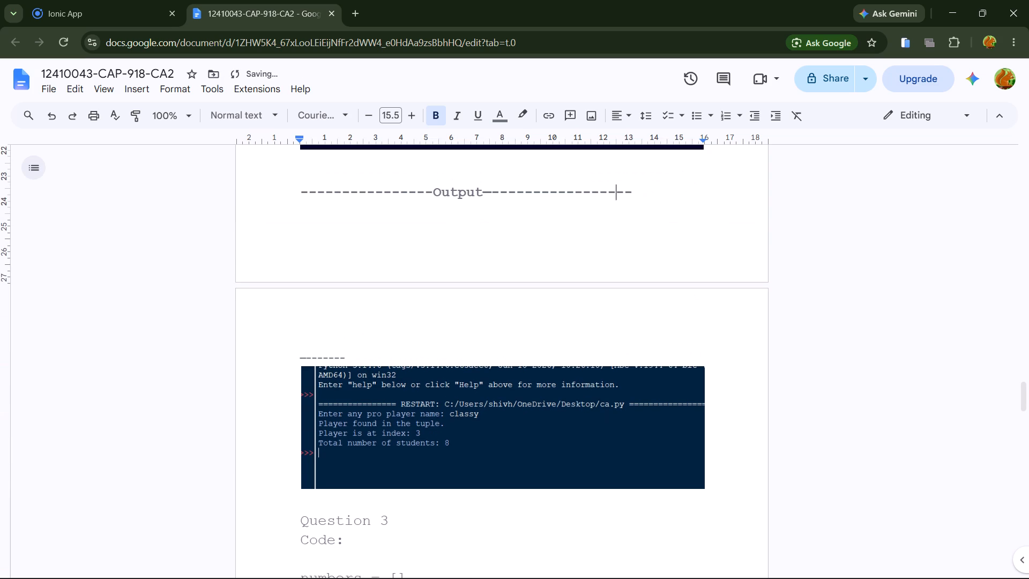
Indent the Output divider by three spaces.
{"action": "left_click", "coordinate": [296, 190]}
{"action": "key", "text": "space"}
{"action": "key", "text": "space"}
{"action": "key", "text": "space"}
Delete the old student-tuple output image and the whole Question 3 Python code, through the print of the last three elements.
{"action": "scroll", "coordinate": [476, 389], "scroll_direction": "down", "scroll_amount": 2}
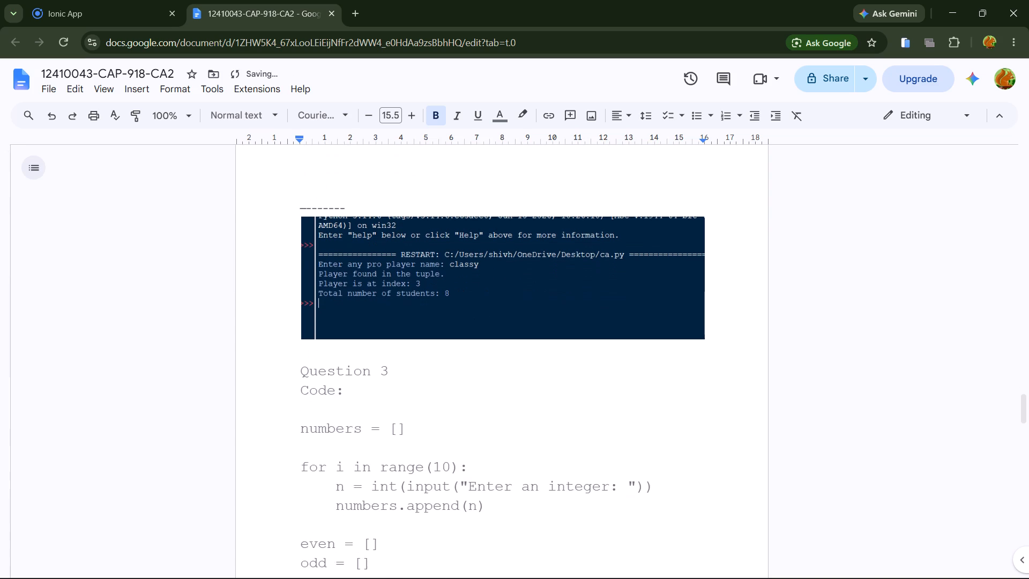
{"action": "scroll", "coordinate": [476, 389], "scroll_direction": "down", "scroll_amount": 5}
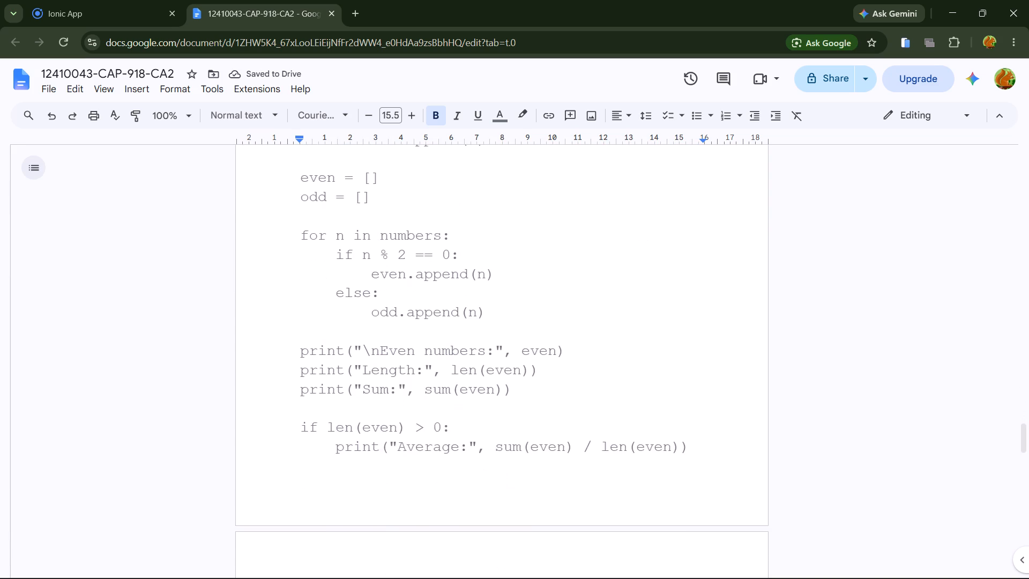
{"action": "scroll", "coordinate": [476, 389], "scroll_direction": "down", "scroll_amount": 7}
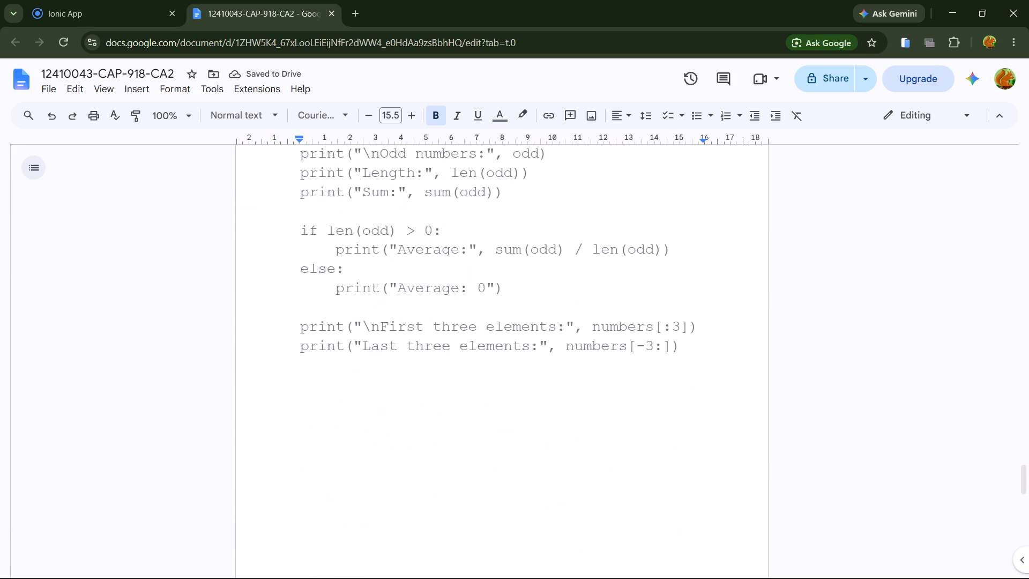
{"action": "left_click_drag", "start_coordinate": [684, 347], "coordinate": [419, 165]}
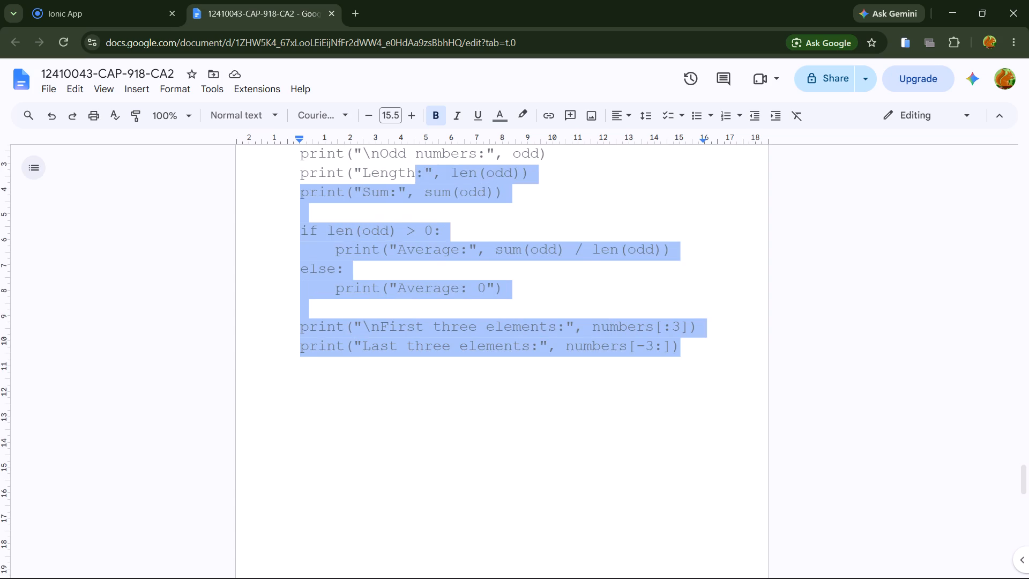
{"action": "left_click_drag", "start_coordinate": [419, 165], "coordinate": [389, 195]}
{"action": "scroll", "coordinate": [414, 155], "scroll_direction": "up", "scroll_amount": 1}
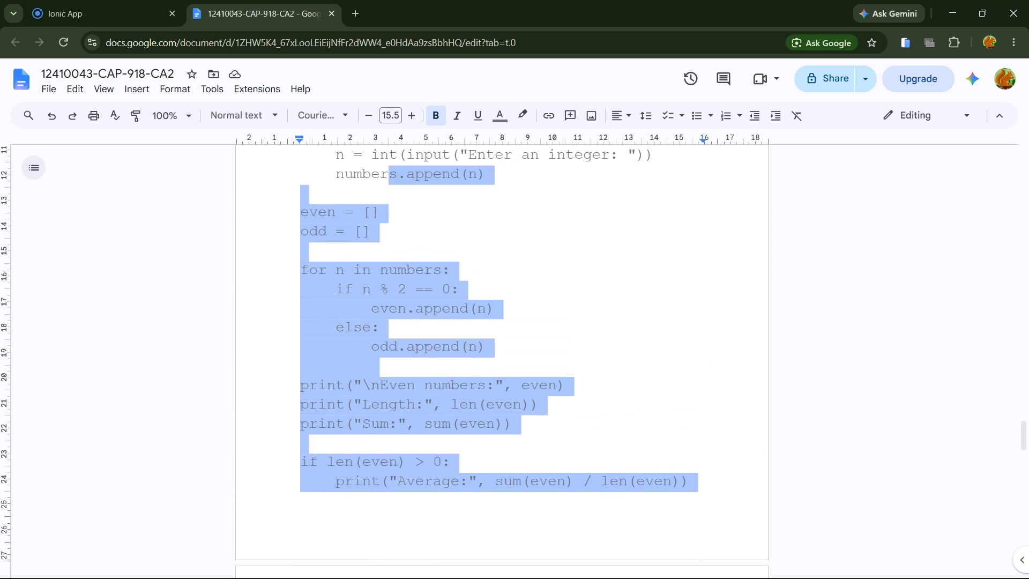
{"action": "scroll", "coordinate": [389, 195], "scroll_direction": "up", "scroll_amount": 1}
{"action": "left_click_drag", "start_coordinate": [389, 195], "coordinate": [355, 266]}
{"action": "scroll", "coordinate": [384, 351], "scroll_direction": "down", "scroll_amount": 1}
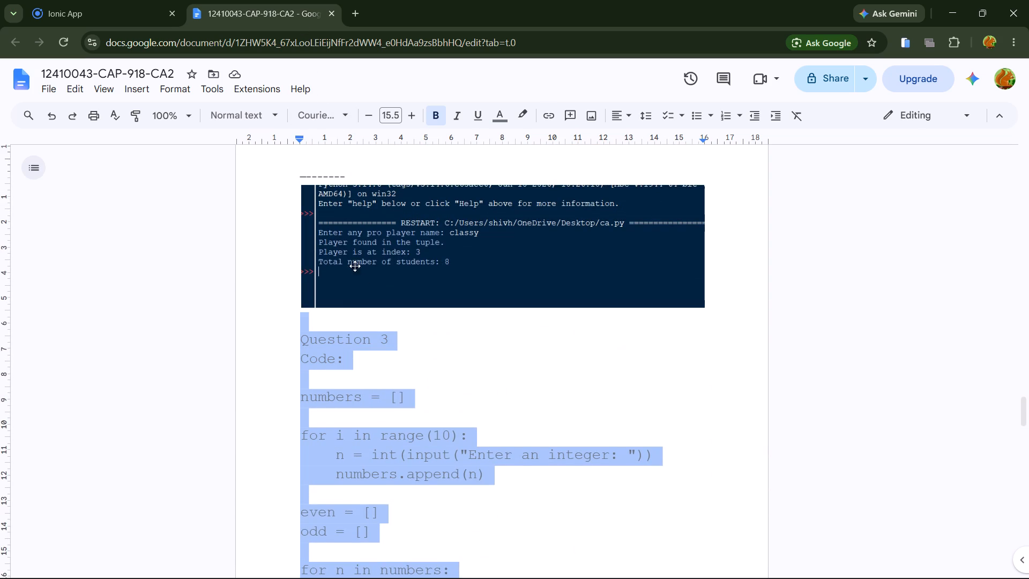
{"action": "left_click_drag", "start_coordinate": [355, 266], "coordinate": [299, 189]}
{"action": "scroll", "coordinate": [355, 266], "scroll_direction": "down", "scroll_amount": 1}
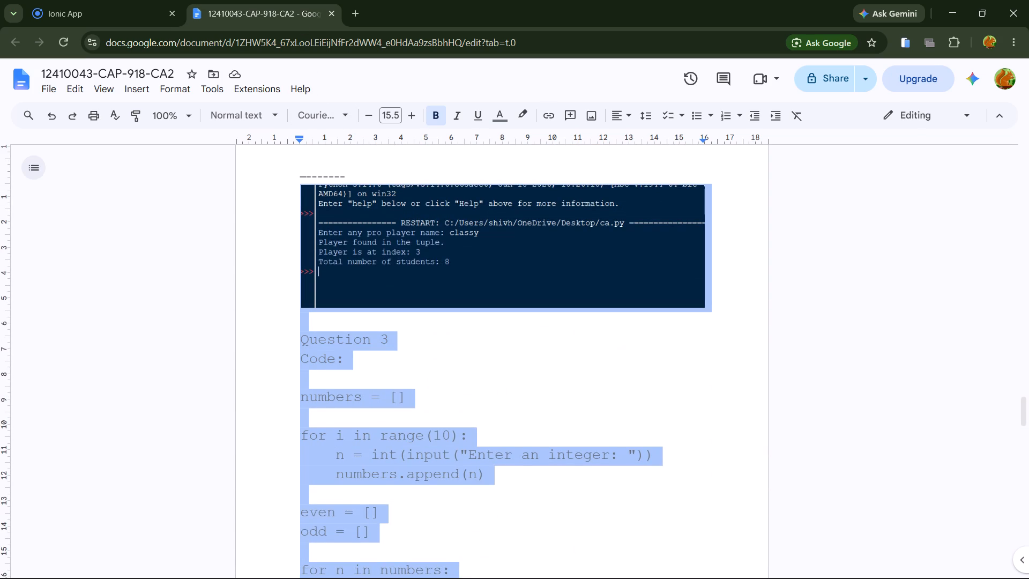
{"action": "left_click_drag", "start_coordinate": [299, 189], "coordinate": [296, 187]}
{"action": "scroll", "coordinate": [299, 189], "scroll_direction": "down", "scroll_amount": 1}
{"action": "key", "text": "backslash"}
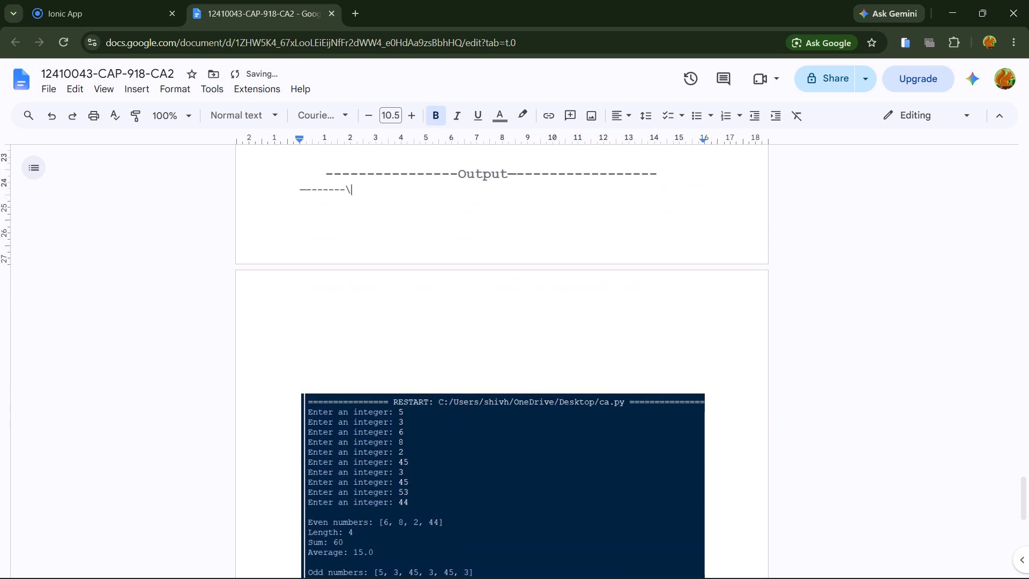
Remove the leftover short row of dashes and any stray characters directly below the Output divider.
{"action": "type", "text": "\\\\"}
{"action": "key", "text": "BackSpace"}
{"action": "key", "text": "BackSpace"}
{"action": "key", "text": "BackSpace"}
{"action": "key", "text": "BackSpace"}
{"action": "key", "text": "BackSpace"}
{"action": "key", "text": "BackSpace"}
{"action": "key", "text": "BackSpace"}
{"action": "key", "text": "BackSpace"}
{"action": "key", "text": "BackSpace"}
{"action": "key", "text": "BackSpace"}
{"action": "key", "text": "BackSpace"}
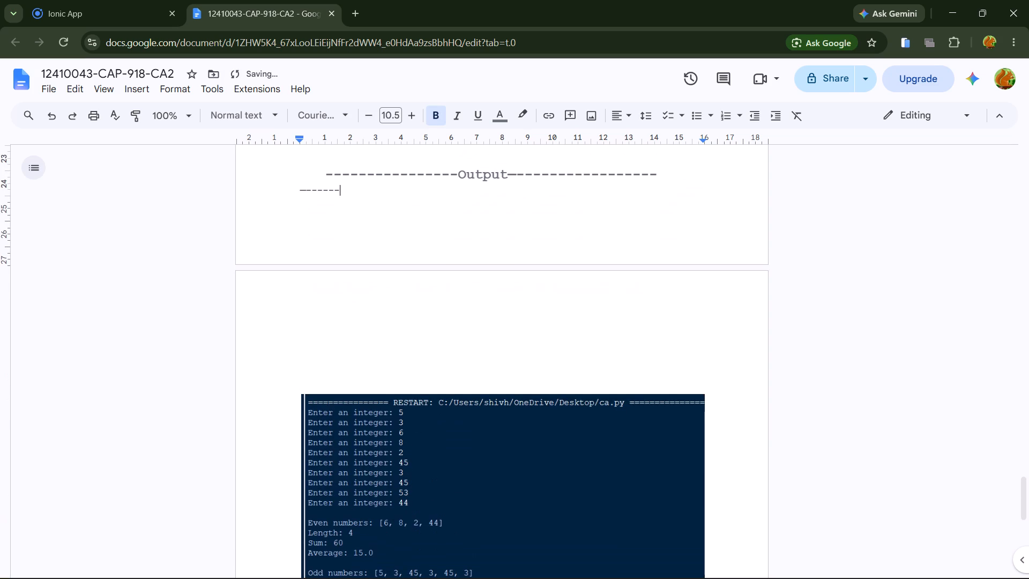
Delete the remaining old Python output image showing the entered integers and the even and odd number results.
{"action": "scroll", "coordinate": [296, 187], "scroll_direction": "down", "scroll_amount": 4}
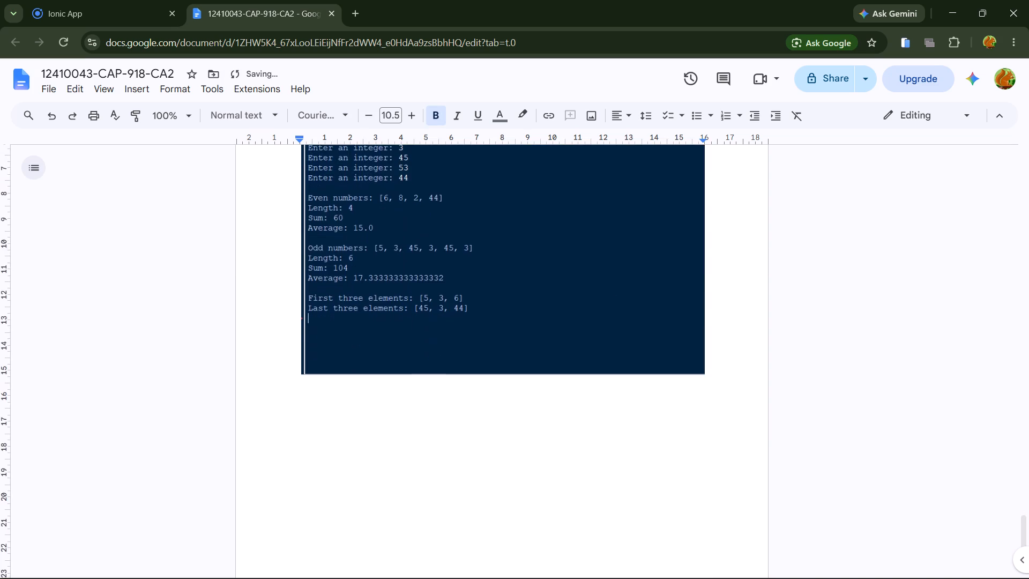
{"action": "scroll", "coordinate": [296, 187], "scroll_direction": "down", "scroll_amount": 2}
{"action": "scroll", "coordinate": [296, 187], "scroll_direction": "up", "scroll_amount": 2}
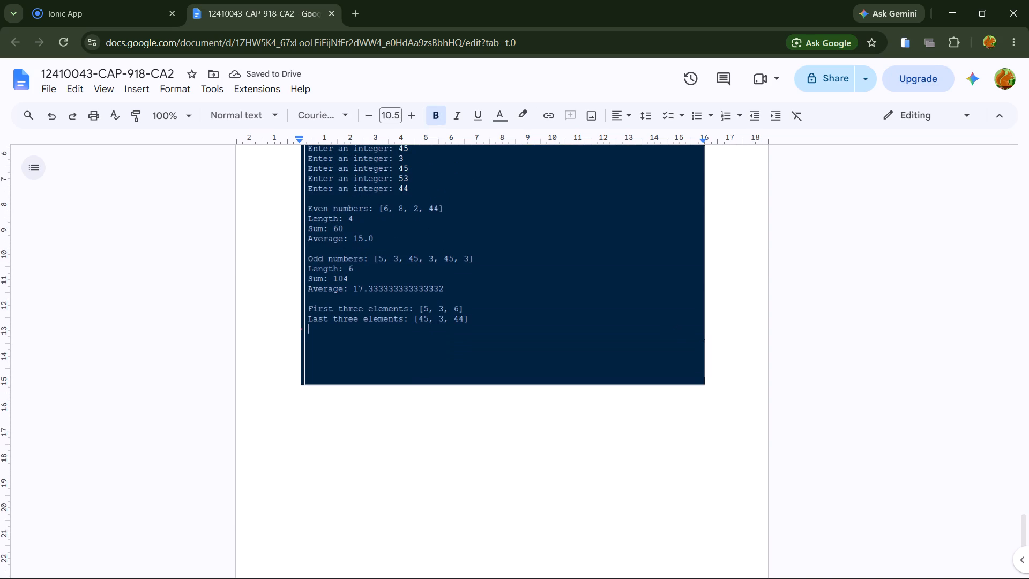
{"action": "left_click", "coordinate": [715, 380]}
{"action": "type", "text": "\\\\"}
{"action": "key", "text": "BackSpace"}
{"action": "key", "text": "backslash"}
{"action": "key", "text": "BackSpace"}
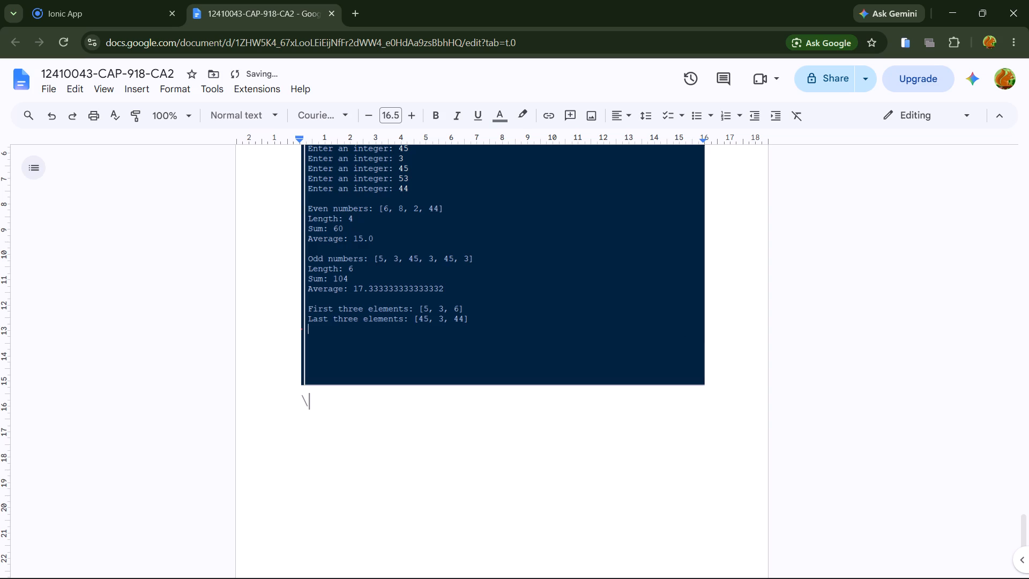
{"action": "key", "text": "BackSpace"}
{"action": "key", "text": "BackSpace"}
Add a new line after the Output divider.
{"action": "scroll", "coordinate": [715, 380], "scroll_direction": "up", "scroll_amount": 3}
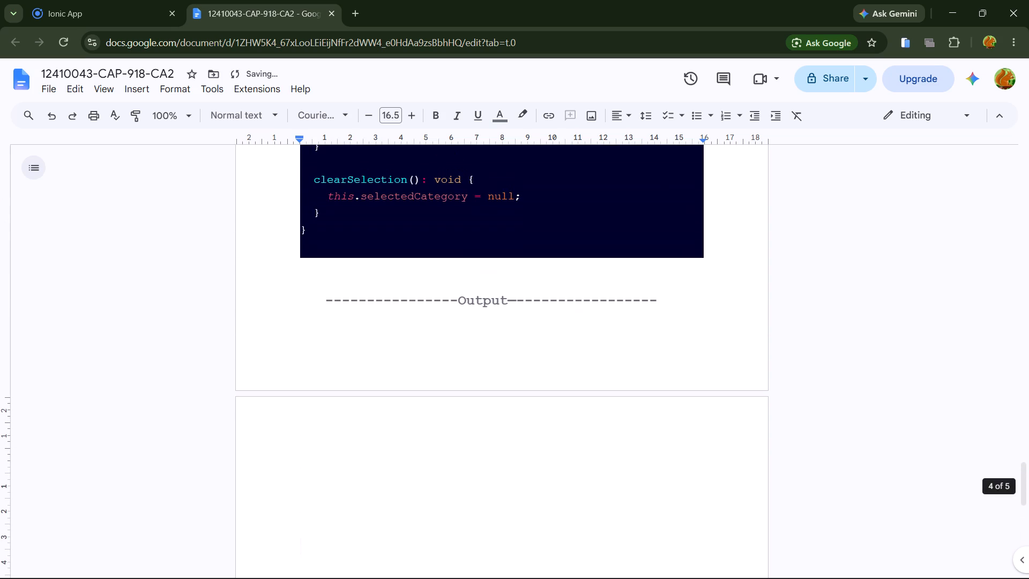
{"action": "left_click", "coordinate": [681, 305]}
{"action": "key", "text": "Return"}
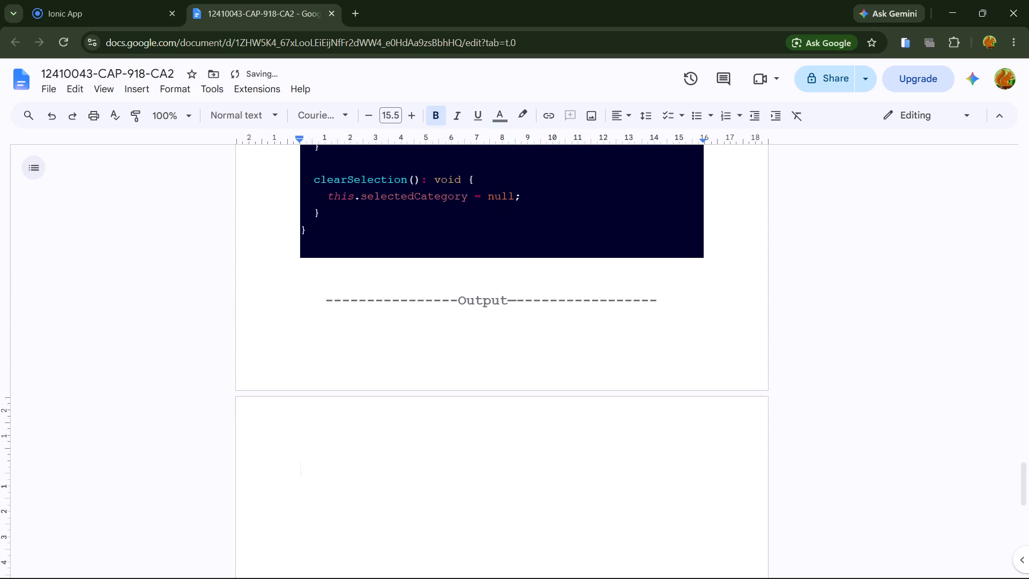
Open the running Ionic app in its browser tab and capture a screenshot of the Category Selector page.
{"action": "key", "text": "alt+Tab"}
{"action": "key", "text": "alt+Tab"}
{"action": "left_click", "coordinate": [110, 16]}
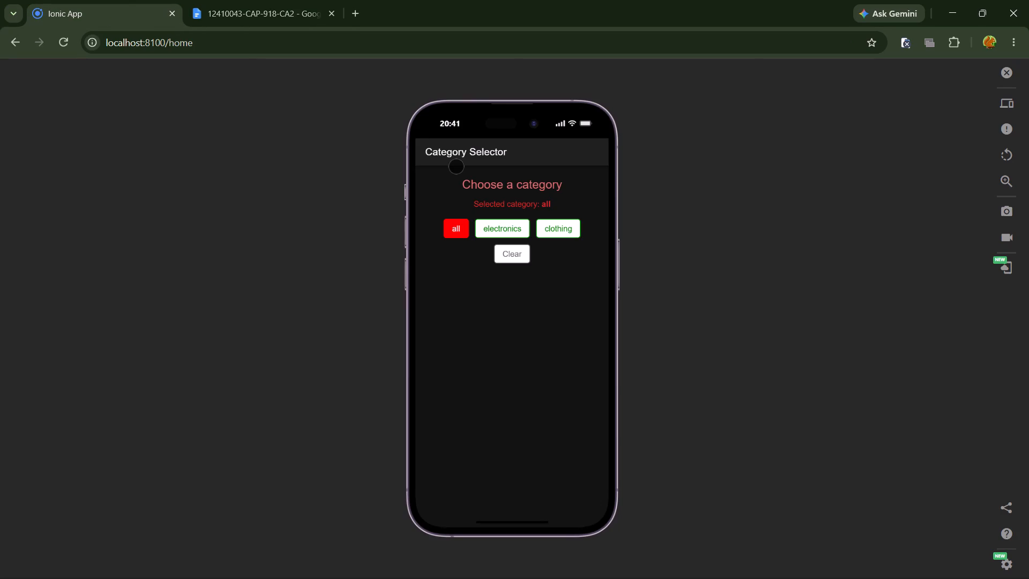
{"action": "key", "text": "shift+super+s"}
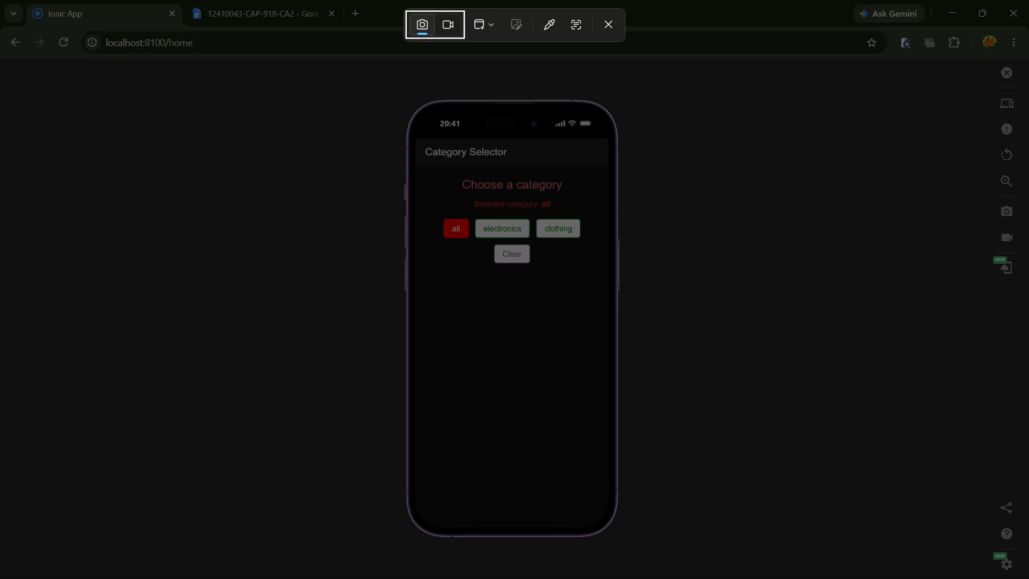
{"action": "left_click_drag", "start_coordinate": [126, 94], "coordinate": [695, 448]}
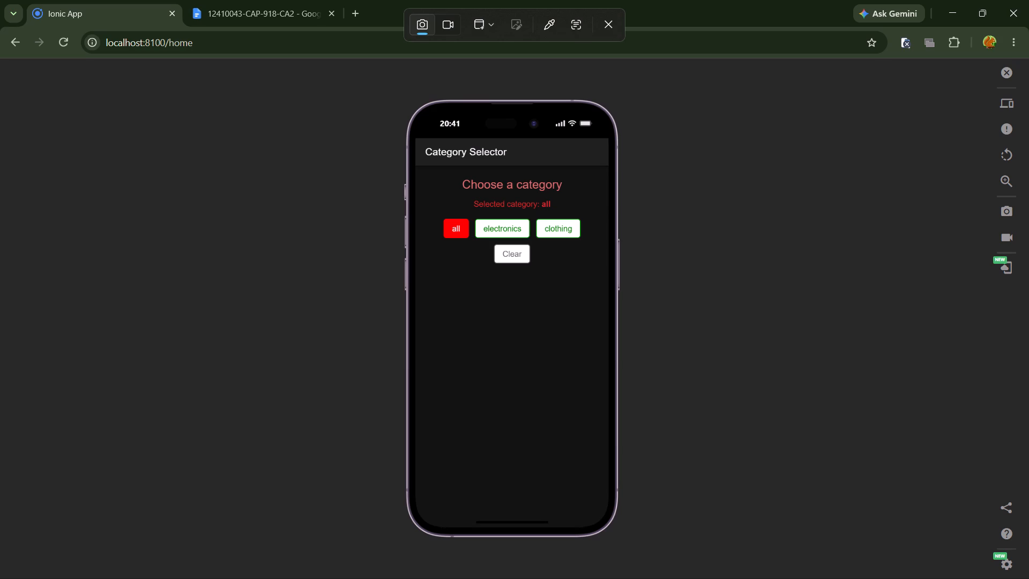
{"action": "left_click_drag", "start_coordinate": [695, 448], "coordinate": [718, 550]}
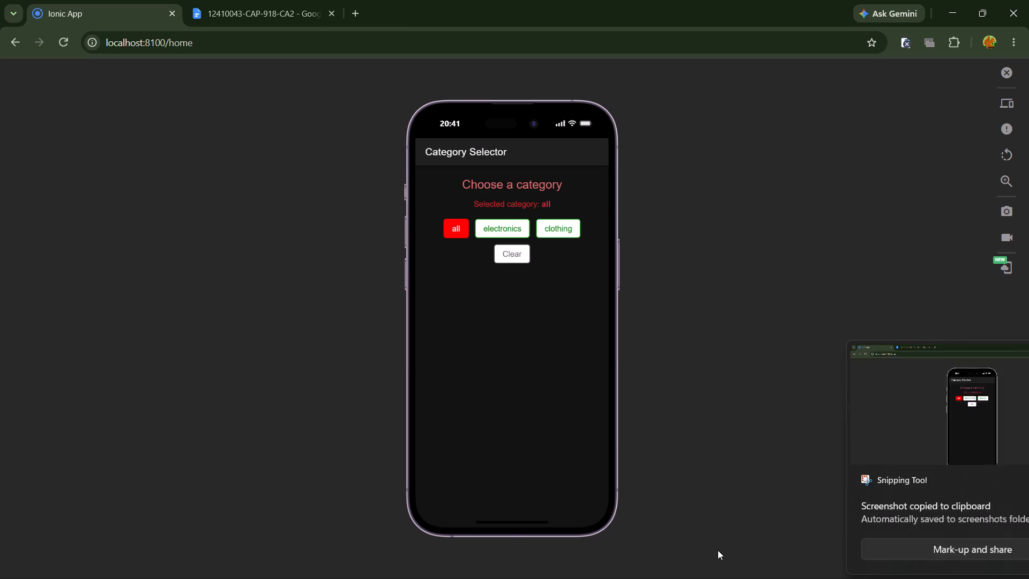
Return to the report document and paste the captured app screenshot below the Output divider.
{"action": "key", "text": "alt+Tab"}
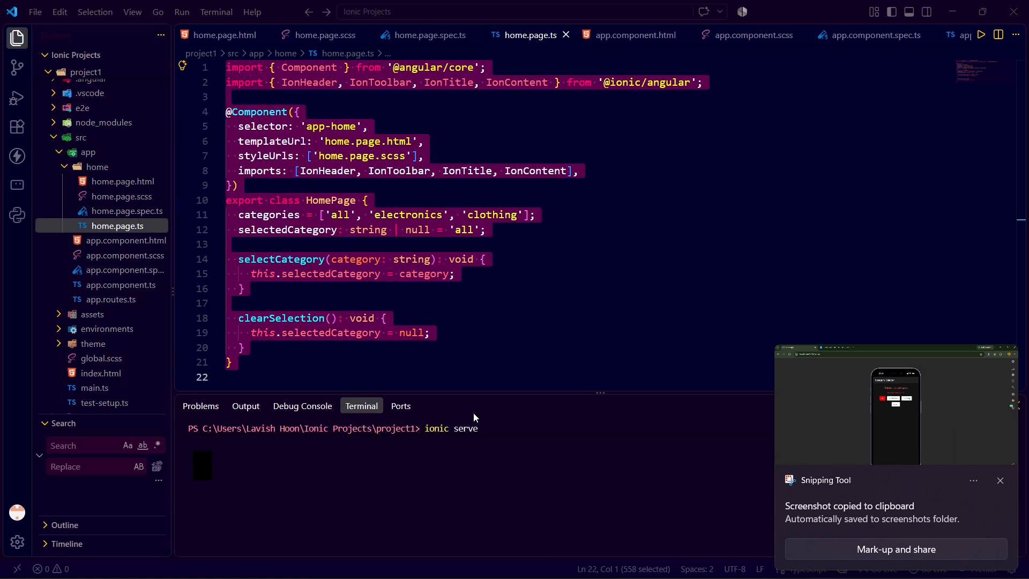
{"action": "key", "text": "alt+Tab"}
{"action": "key", "text": "ctrl+Tab"}
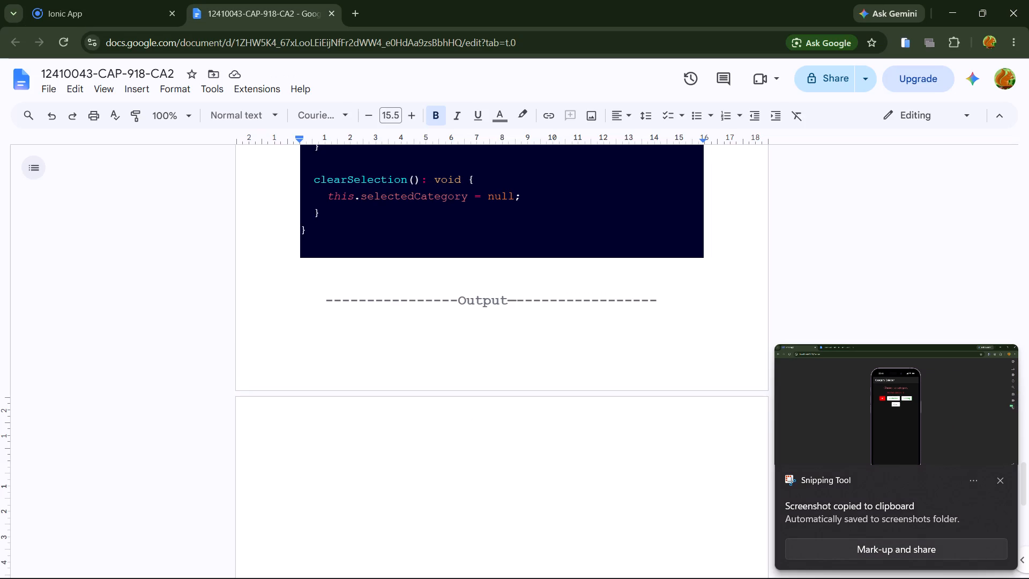
{"action": "key", "text": "ctrl+v"}
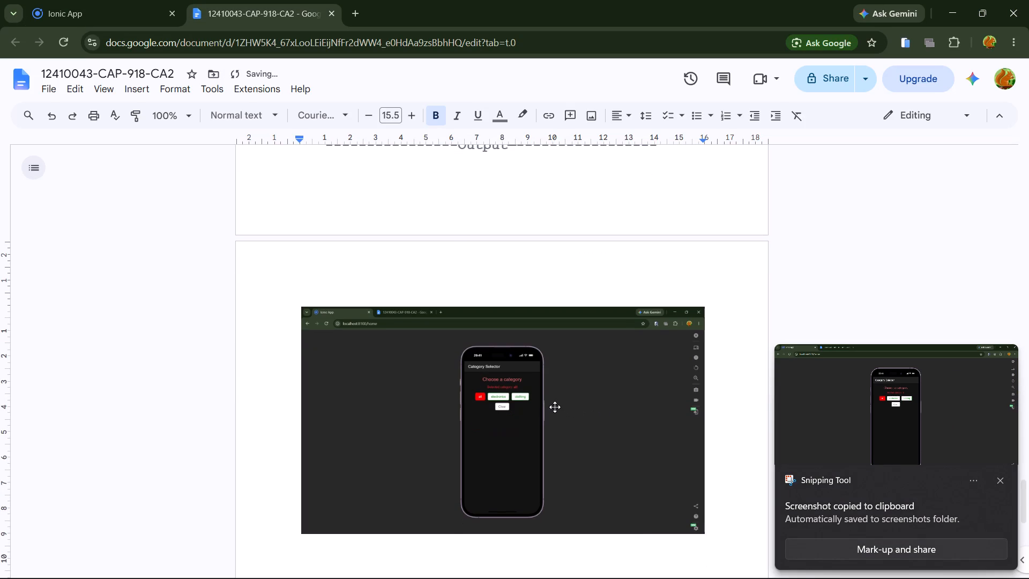
Resize the pasted Category Selector screenshot, enlarging it until it spans past the page's right margin.
{"action": "left_click", "coordinate": [555, 407]}
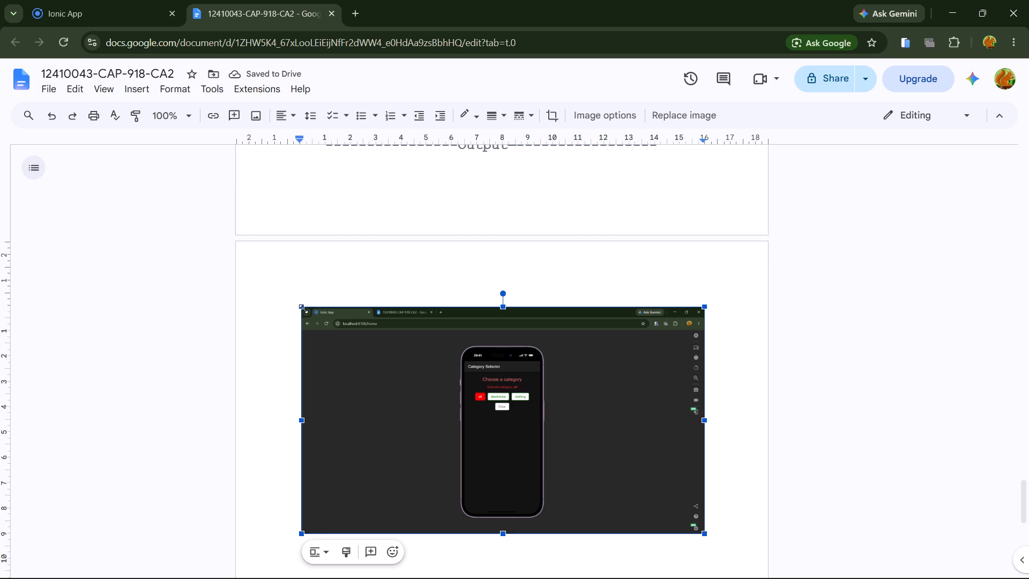
{"action": "left_click_drag", "start_coordinate": [302, 308], "coordinate": [440, 343]}
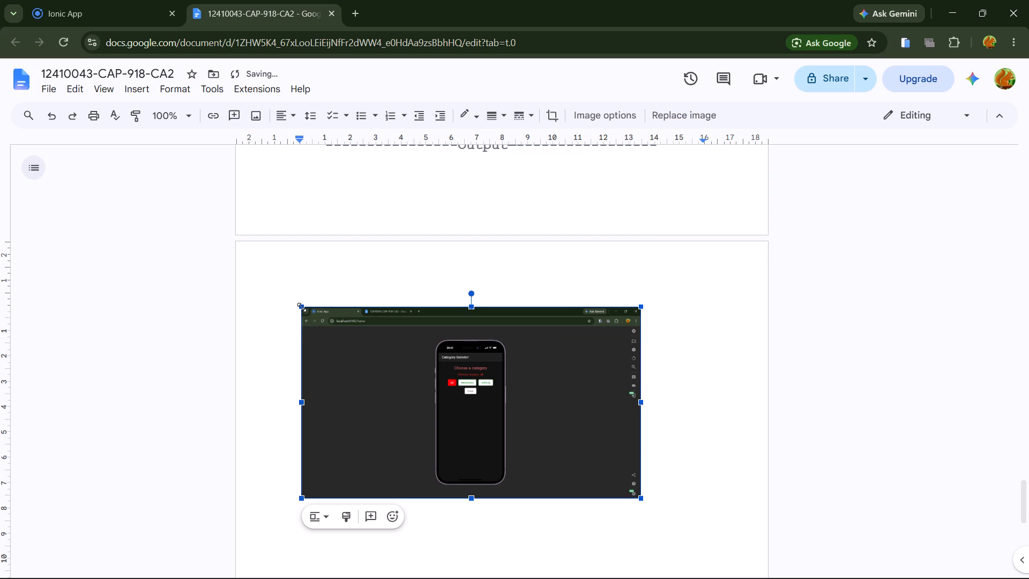
{"action": "left_click_drag", "start_coordinate": [302, 307], "coordinate": [254, 229]}
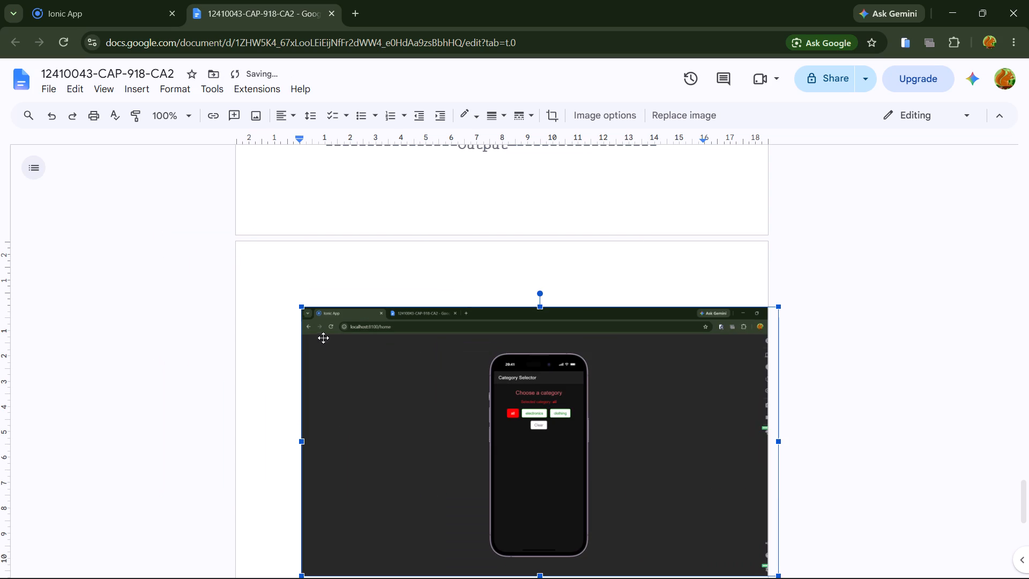
Stretch the Category Selector screenshot slightly taller using its upper edge.
{"action": "left_click_drag", "start_coordinate": [344, 330], "coordinate": [464, 305]}
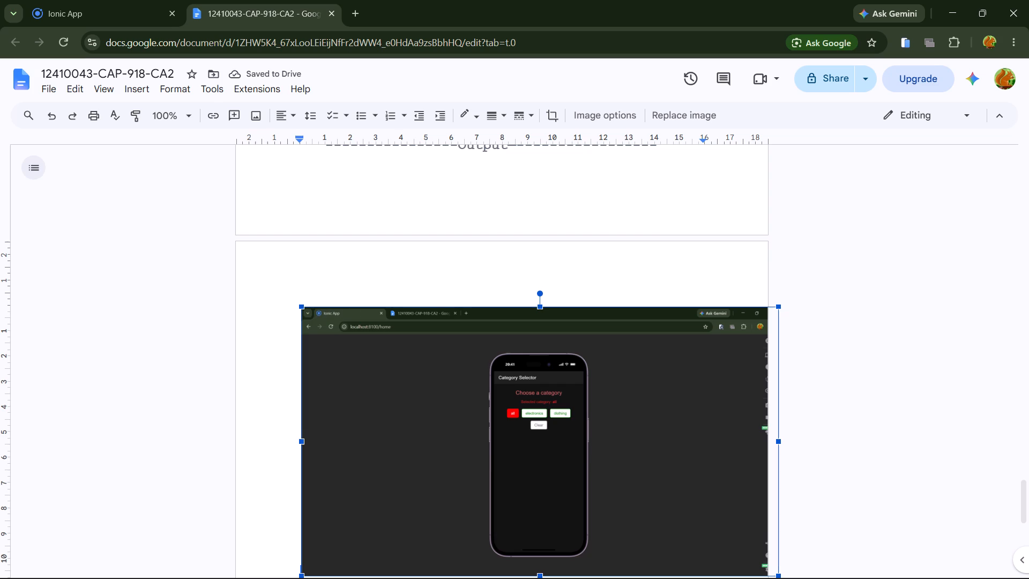
{"action": "left_click_drag", "start_coordinate": [464, 305], "coordinate": [539, 307]}
{"action": "left_click_drag", "start_coordinate": [539, 307], "coordinate": [541, 307]}
{"action": "left_click_drag", "start_coordinate": [541, 307], "coordinate": [521, 298]}
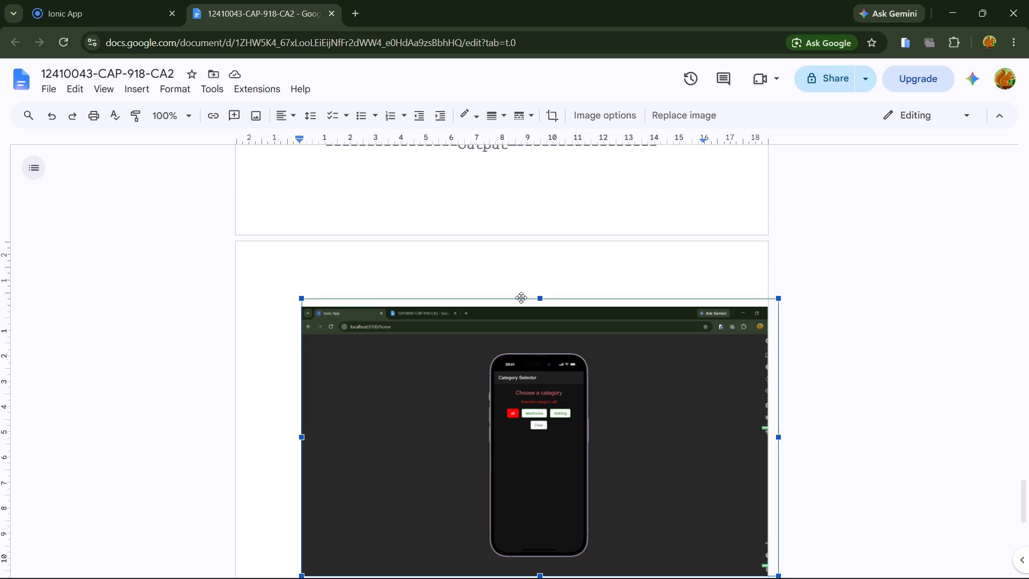
{"action": "left_click_drag", "start_coordinate": [521, 298], "coordinate": [514, 294]}
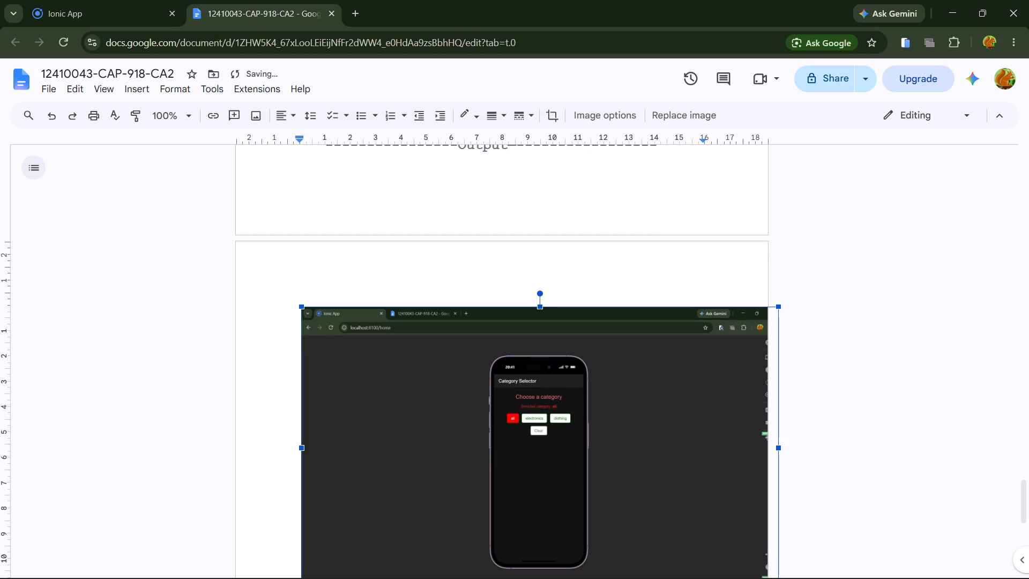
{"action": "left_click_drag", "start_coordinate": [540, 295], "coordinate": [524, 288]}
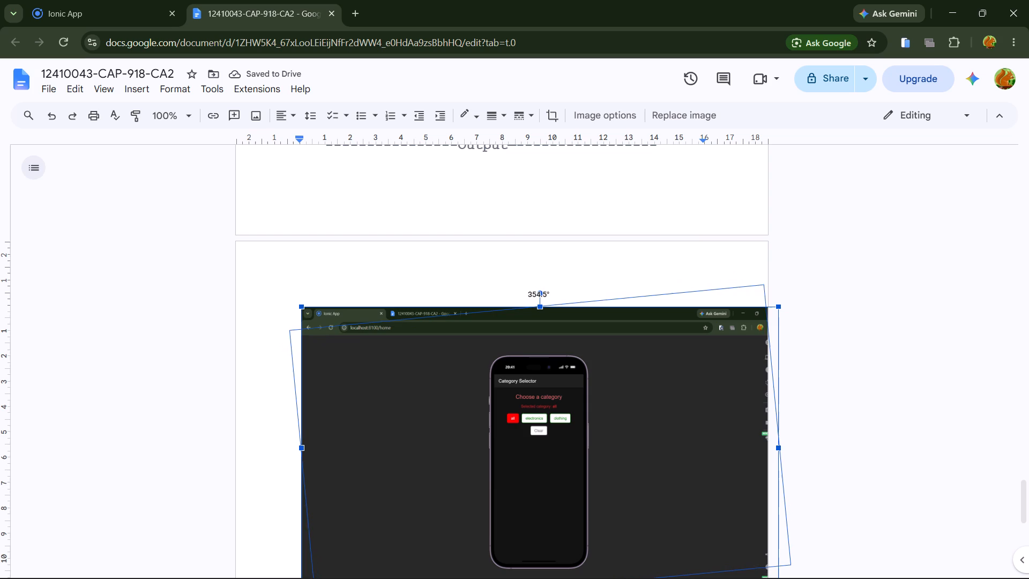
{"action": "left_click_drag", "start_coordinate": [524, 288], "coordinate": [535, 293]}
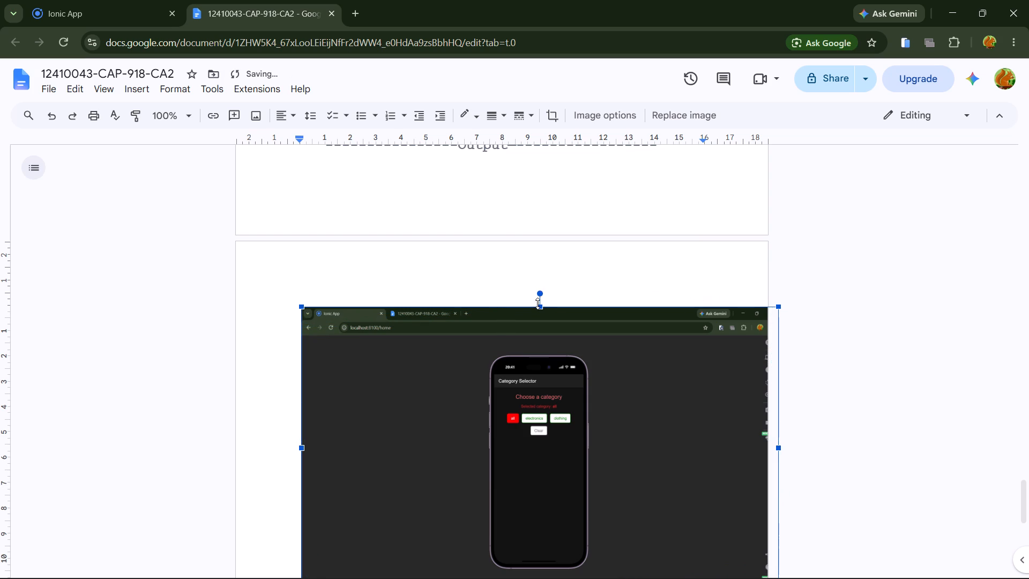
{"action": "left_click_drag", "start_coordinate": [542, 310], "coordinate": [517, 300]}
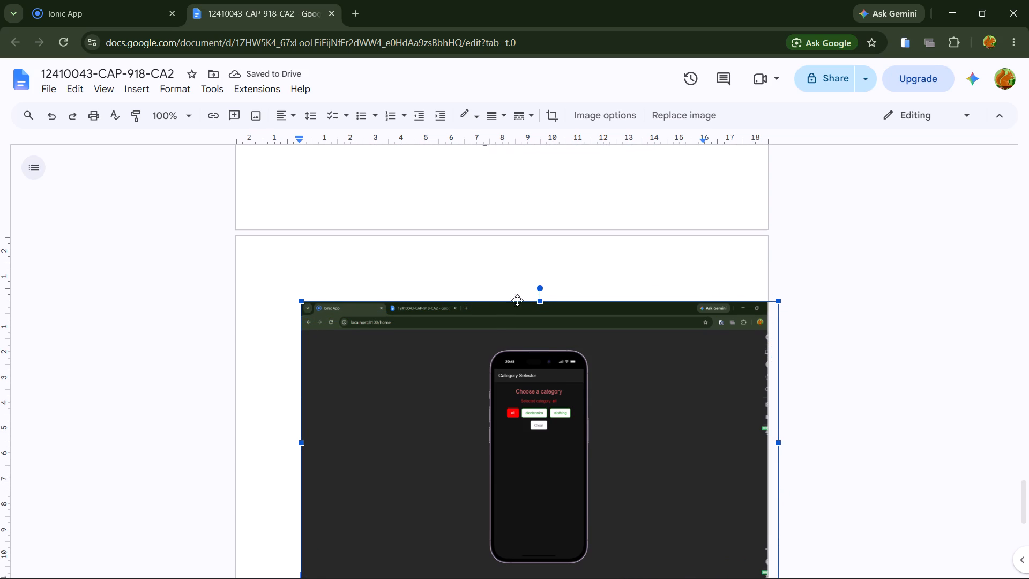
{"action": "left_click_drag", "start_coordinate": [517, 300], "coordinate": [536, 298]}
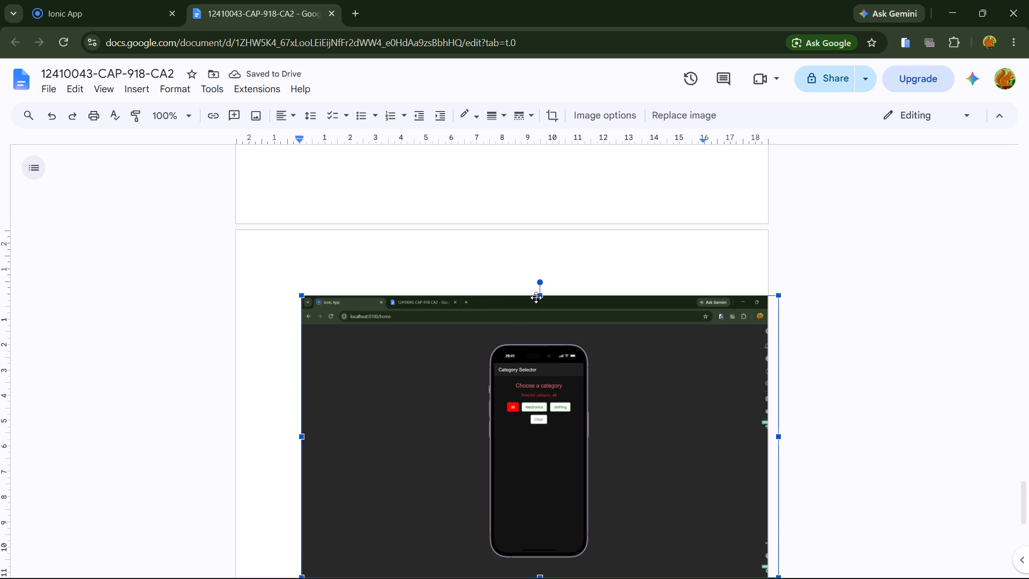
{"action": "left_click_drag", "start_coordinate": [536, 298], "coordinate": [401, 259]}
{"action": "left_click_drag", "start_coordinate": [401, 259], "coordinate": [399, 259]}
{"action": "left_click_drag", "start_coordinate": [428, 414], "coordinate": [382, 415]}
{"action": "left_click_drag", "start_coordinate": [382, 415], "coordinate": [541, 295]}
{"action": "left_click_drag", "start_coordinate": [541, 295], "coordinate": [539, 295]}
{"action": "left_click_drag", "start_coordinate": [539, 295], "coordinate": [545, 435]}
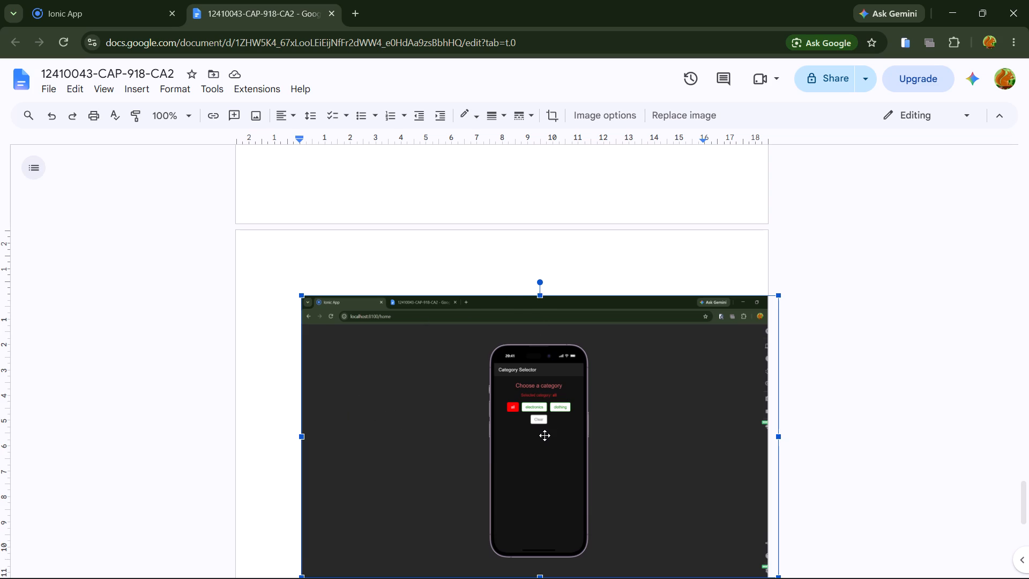
Crop the Category Selector screenshot by shifting it up and left inside its crop frame, cutting off the browser header.
{"action": "left_click", "coordinate": [545, 435]}
{"action": "triple_click", "coordinate": [545, 435]}
{"action": "right_click", "coordinate": [545, 435]}
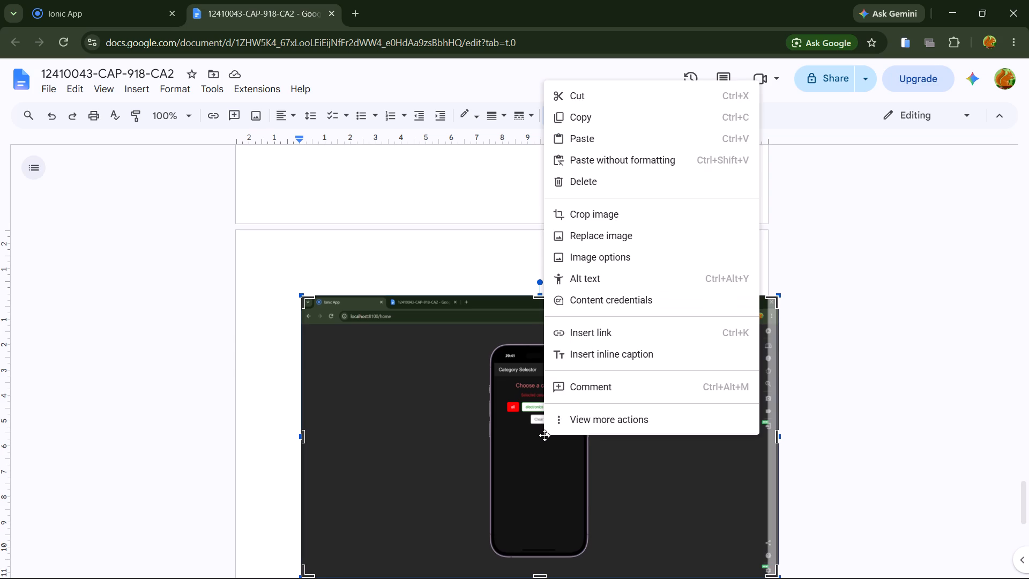
{"action": "left_click", "coordinate": [489, 434]}
{"action": "left_click_drag", "start_coordinate": [489, 434], "coordinate": [416, 368]}
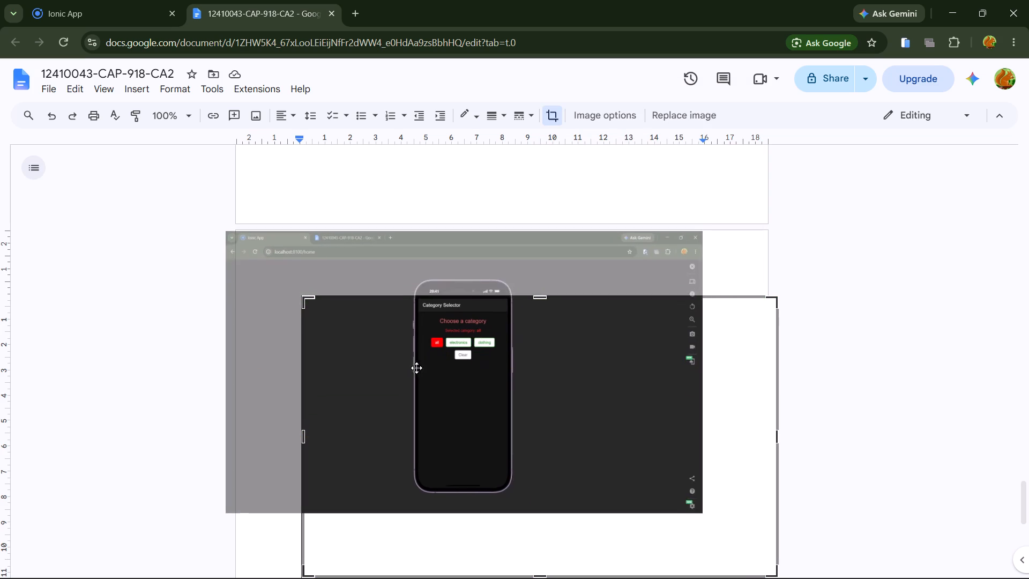
{"action": "left_click_drag", "start_coordinate": [416, 368], "coordinate": [435, 385]}
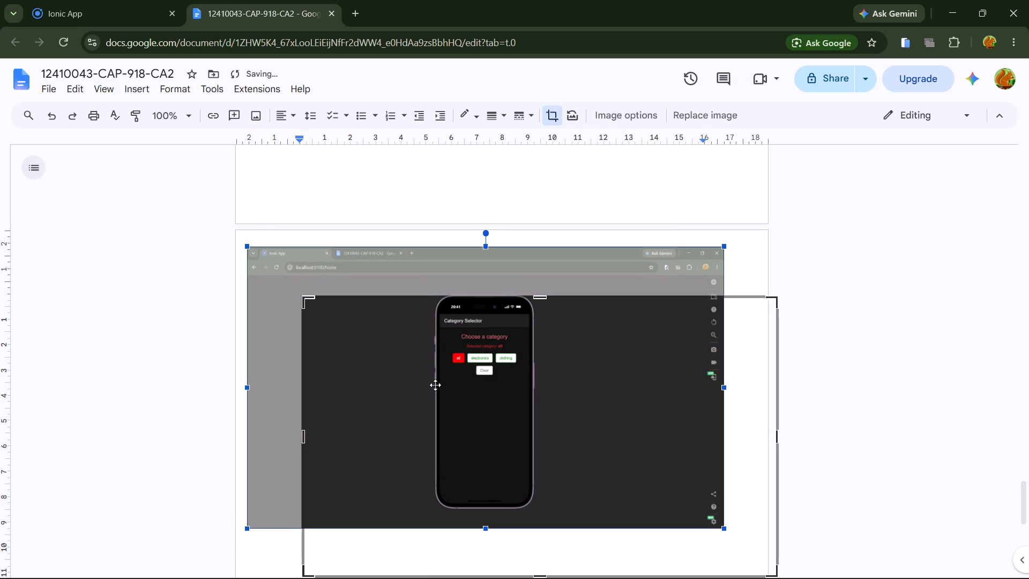
{"action": "left_click", "coordinate": [450, 387]}
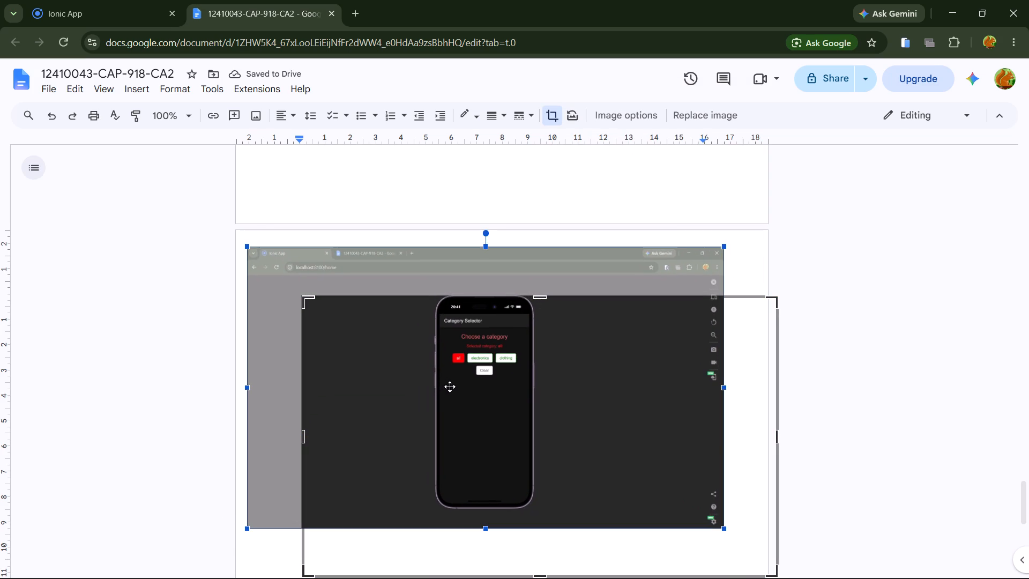
{"action": "left_click", "coordinate": [450, 387]}
{"action": "left_click", "coordinate": [185, 360]}
{"action": "key", "text": "space"}
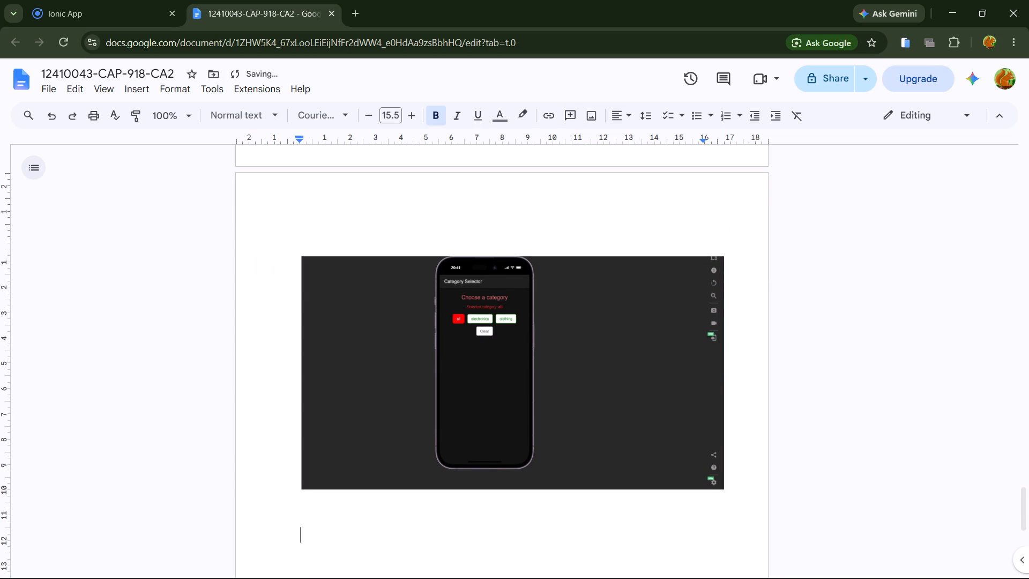
Enlarge the cropped Category Selector screenshot proportionally so the phone preview is bigger on the page.
{"action": "left_click", "coordinate": [570, 248]}
{"action": "left_click", "coordinate": [402, 302]}
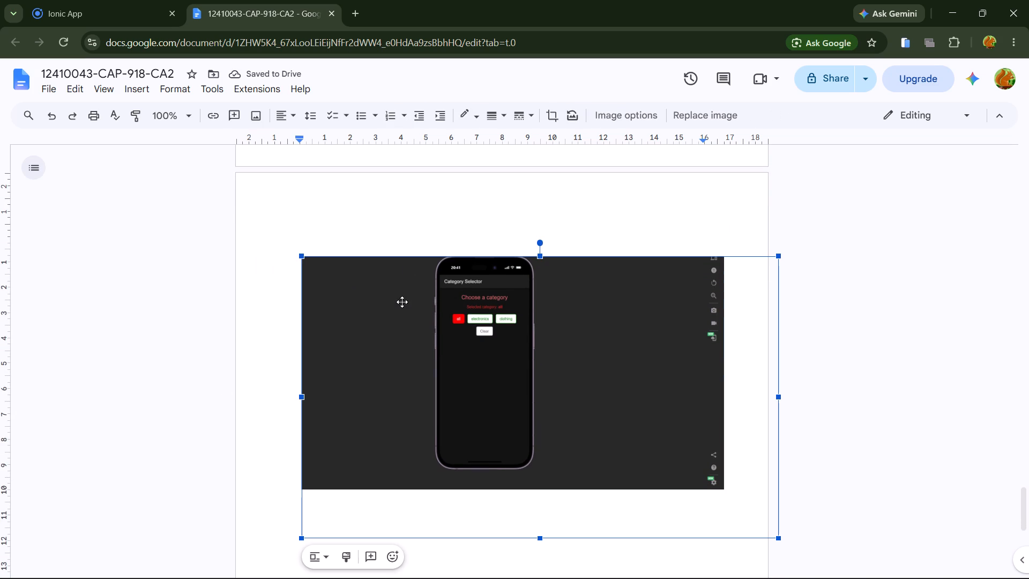
{"action": "left_click_drag", "start_coordinate": [302, 255], "coordinate": [280, 212]}
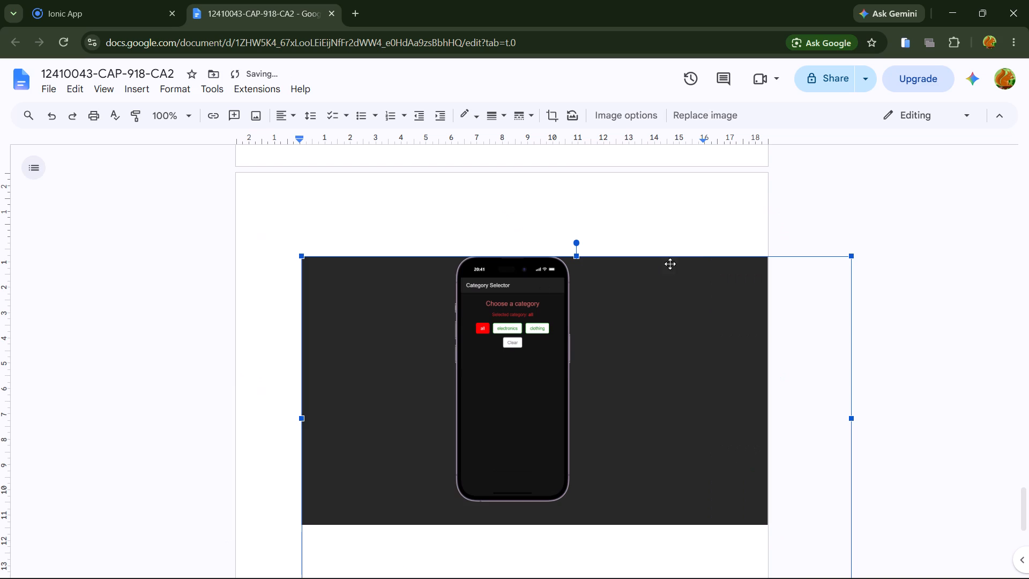
{"action": "left_click", "coordinate": [854, 257]}
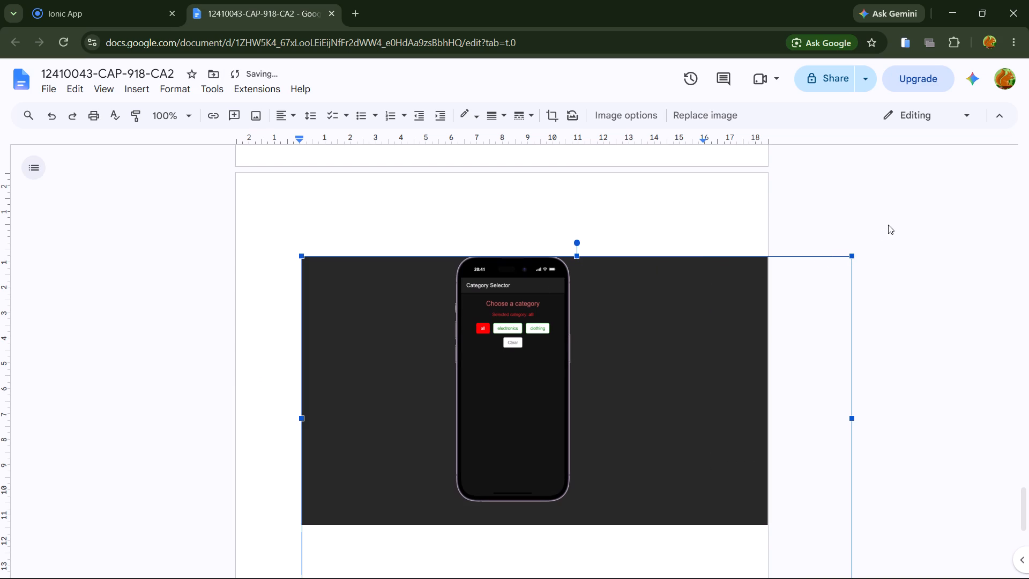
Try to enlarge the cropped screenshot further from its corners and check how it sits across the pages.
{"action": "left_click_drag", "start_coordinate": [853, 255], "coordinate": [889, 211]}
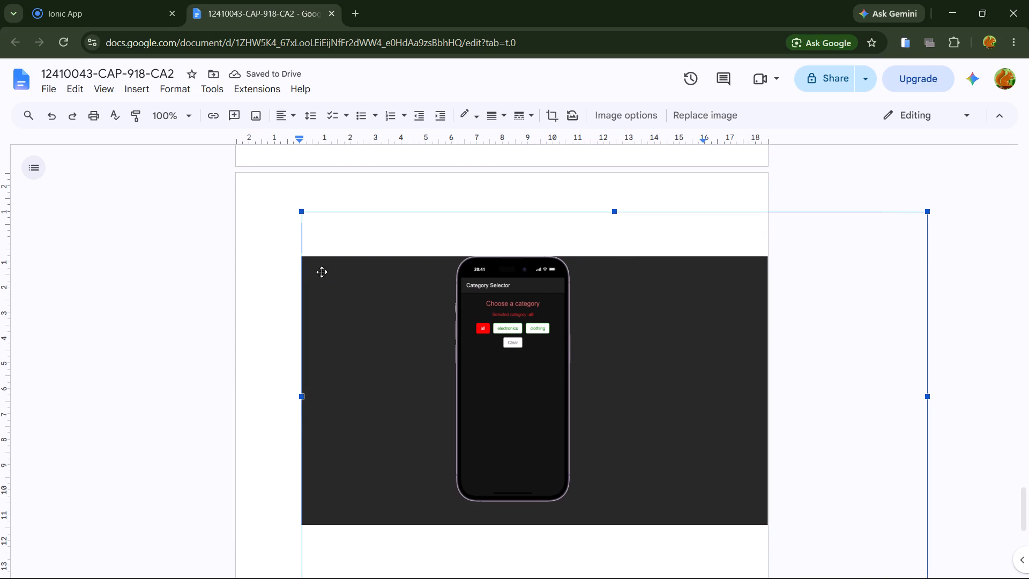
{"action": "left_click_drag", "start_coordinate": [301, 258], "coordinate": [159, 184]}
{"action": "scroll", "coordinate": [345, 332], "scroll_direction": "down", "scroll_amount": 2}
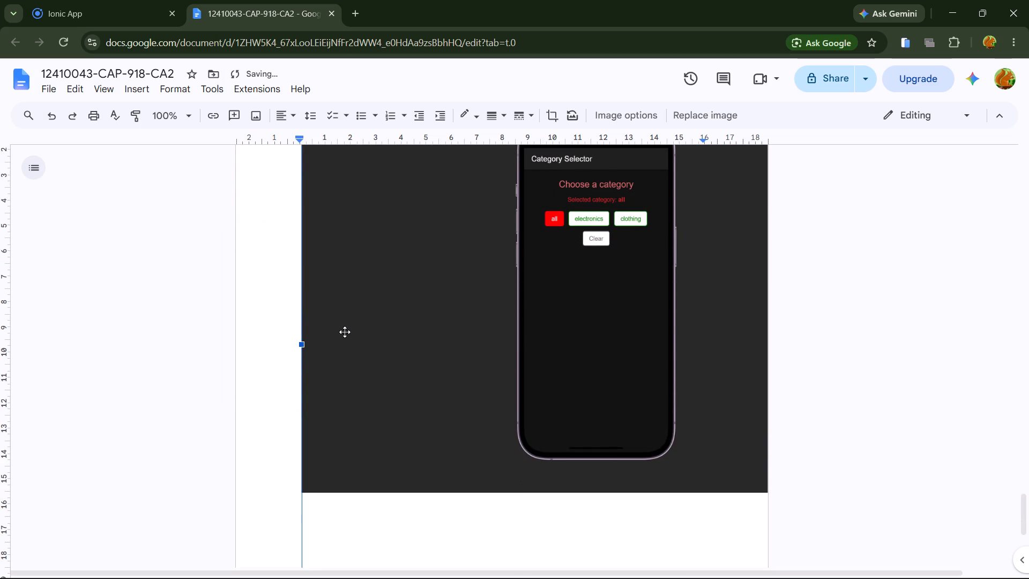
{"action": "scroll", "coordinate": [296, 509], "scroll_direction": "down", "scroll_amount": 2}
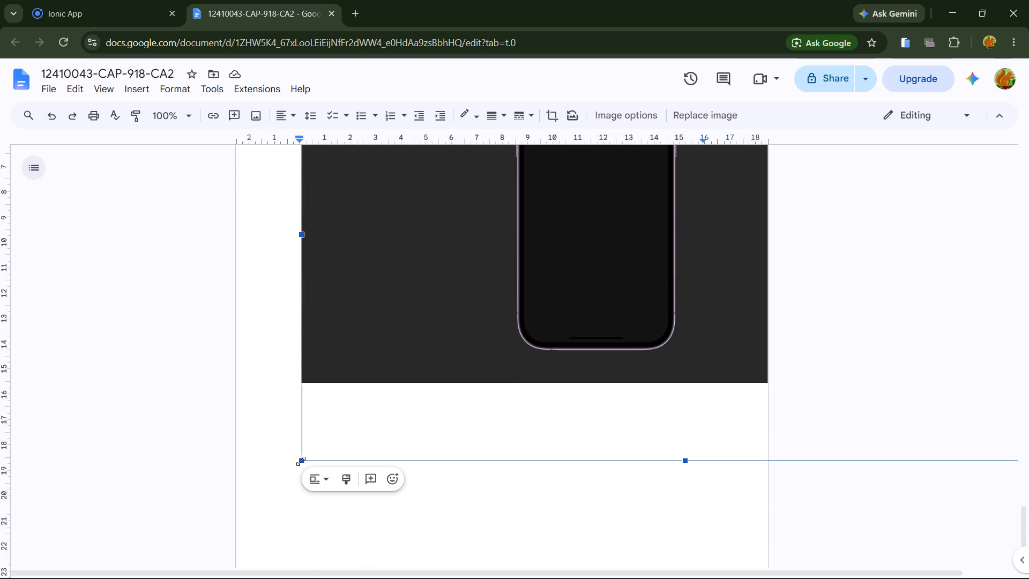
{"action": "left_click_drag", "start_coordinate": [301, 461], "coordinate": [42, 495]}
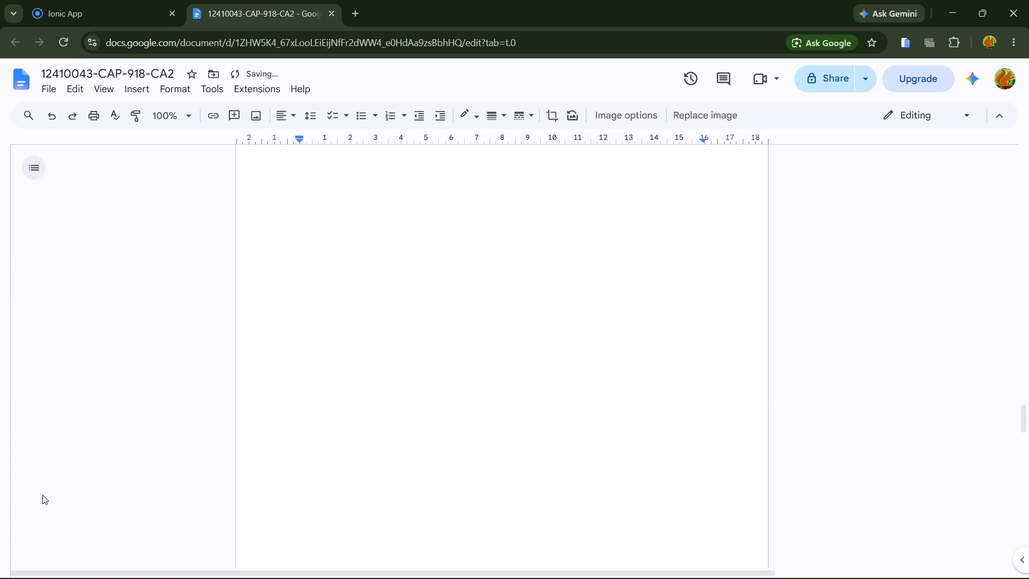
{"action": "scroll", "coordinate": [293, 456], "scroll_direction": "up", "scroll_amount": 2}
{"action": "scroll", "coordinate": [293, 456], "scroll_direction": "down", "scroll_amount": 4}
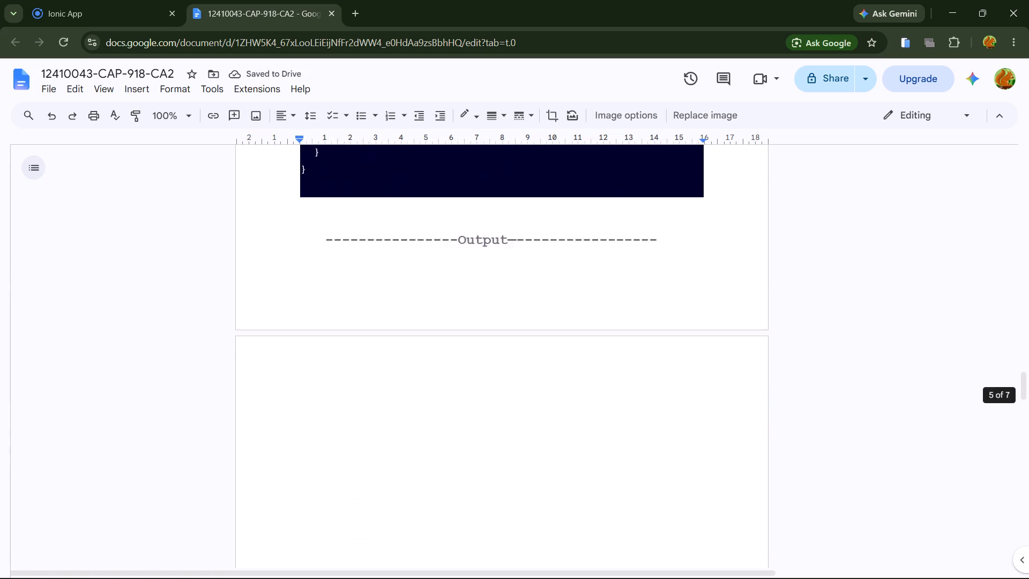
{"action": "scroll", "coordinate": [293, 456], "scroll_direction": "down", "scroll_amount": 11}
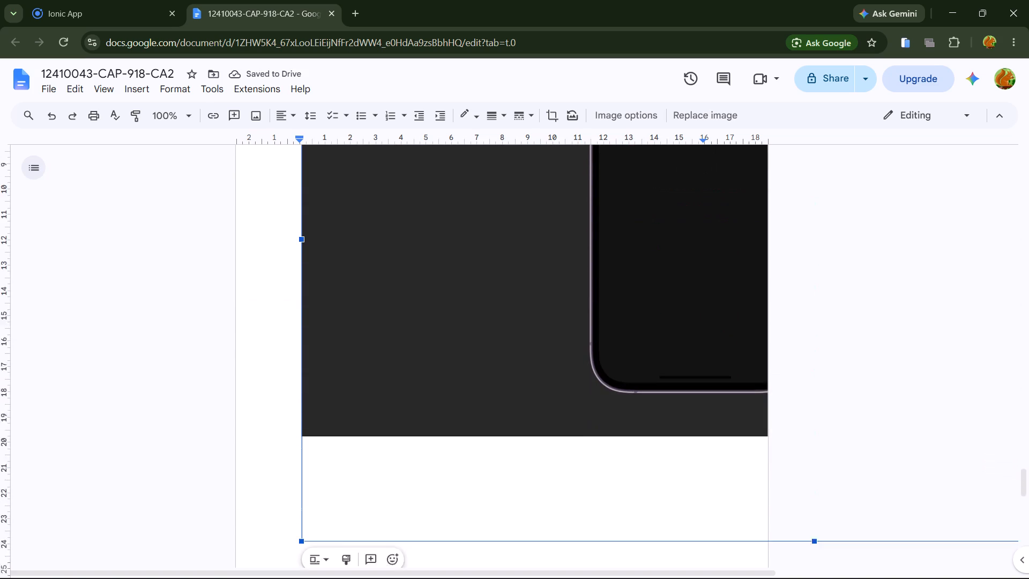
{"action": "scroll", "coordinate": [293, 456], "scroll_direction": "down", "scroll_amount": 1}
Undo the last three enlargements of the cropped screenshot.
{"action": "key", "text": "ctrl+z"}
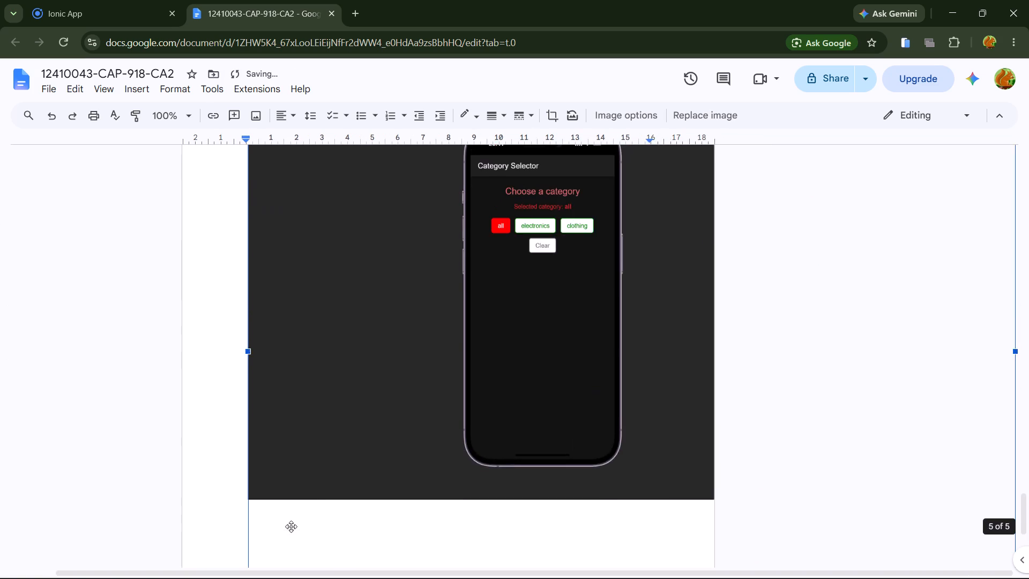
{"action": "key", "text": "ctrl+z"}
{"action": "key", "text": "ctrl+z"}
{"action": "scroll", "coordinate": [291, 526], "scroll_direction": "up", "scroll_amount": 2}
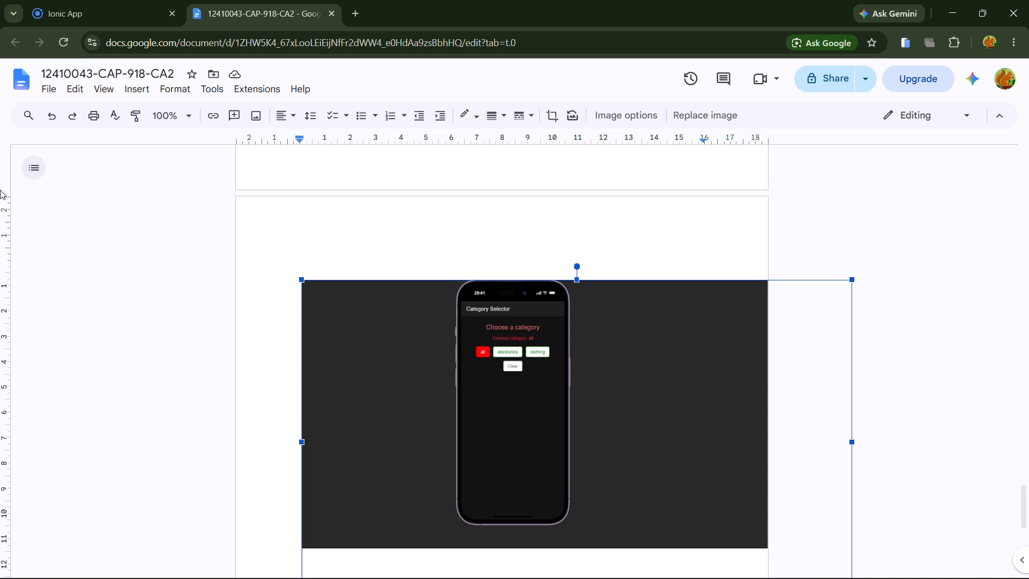
Clear the selected category in the Ionic app and capture a screenshot of the Category Selector with nothing selected.
{"action": "left_click", "coordinate": [40, 10]}
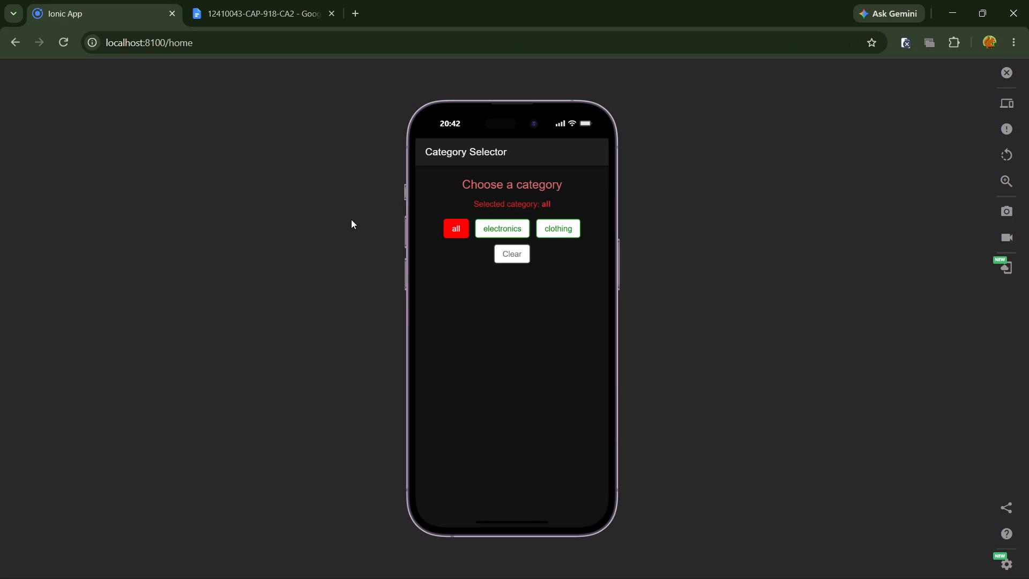
{"action": "left_click", "coordinate": [508, 256]}
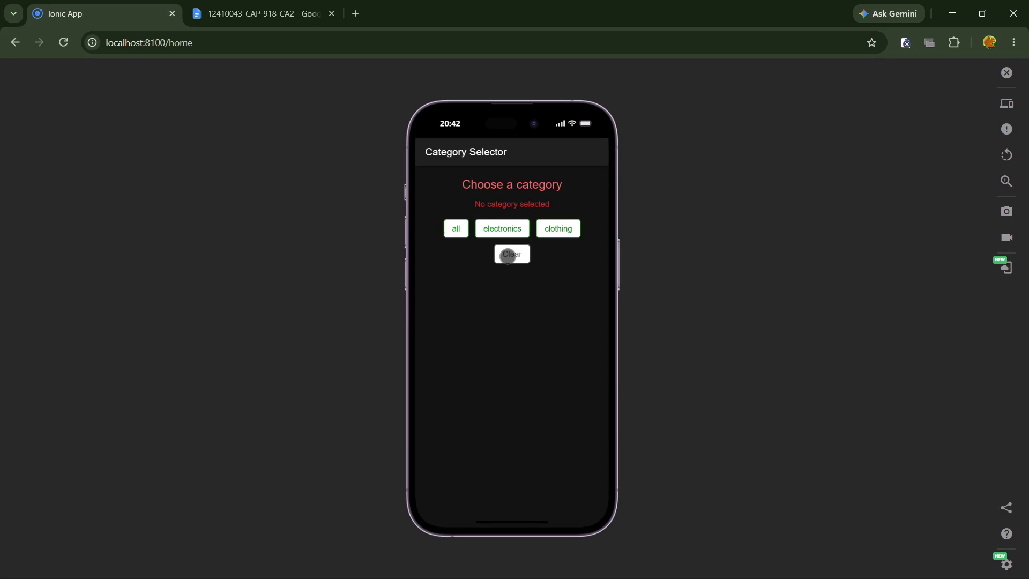
{"action": "key", "text": "shift+super+s"}
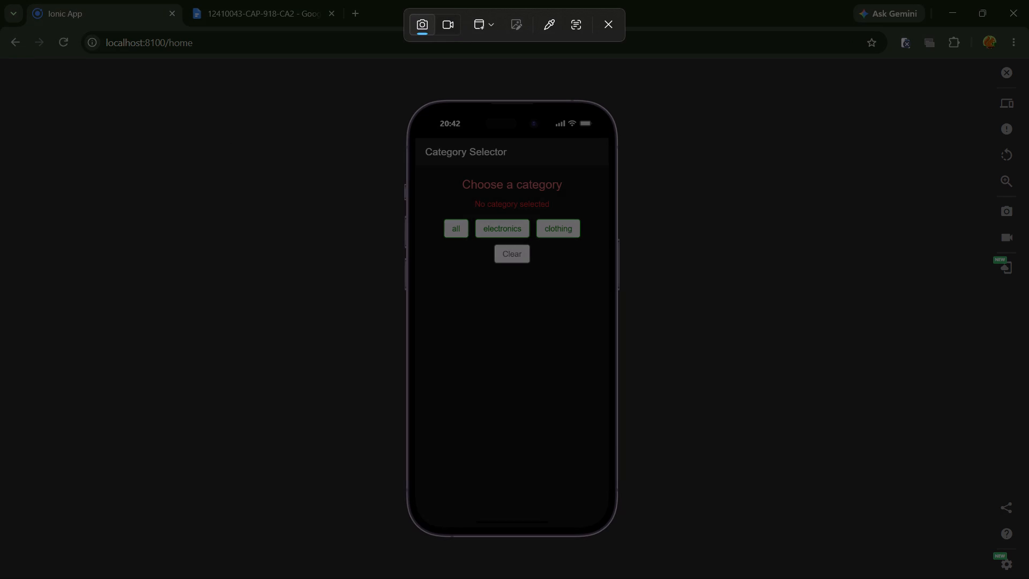
{"action": "left_click_drag", "start_coordinate": [250, 93], "coordinate": [728, 574]}
{"action": "scroll", "coordinate": [709, 398], "scroll_direction": "up", "scroll_amount": 1}
{"action": "left_click_drag", "start_coordinate": [728, 574], "coordinate": [733, 578]}
{"action": "scroll", "coordinate": [728, 574], "scroll_direction": "up", "scroll_amount": 1}
Paste the no-category screenshot into the report below the "all" category screenshot, undoing the first paste and pasting it again.
{"action": "key", "text": "alt+Tab"}
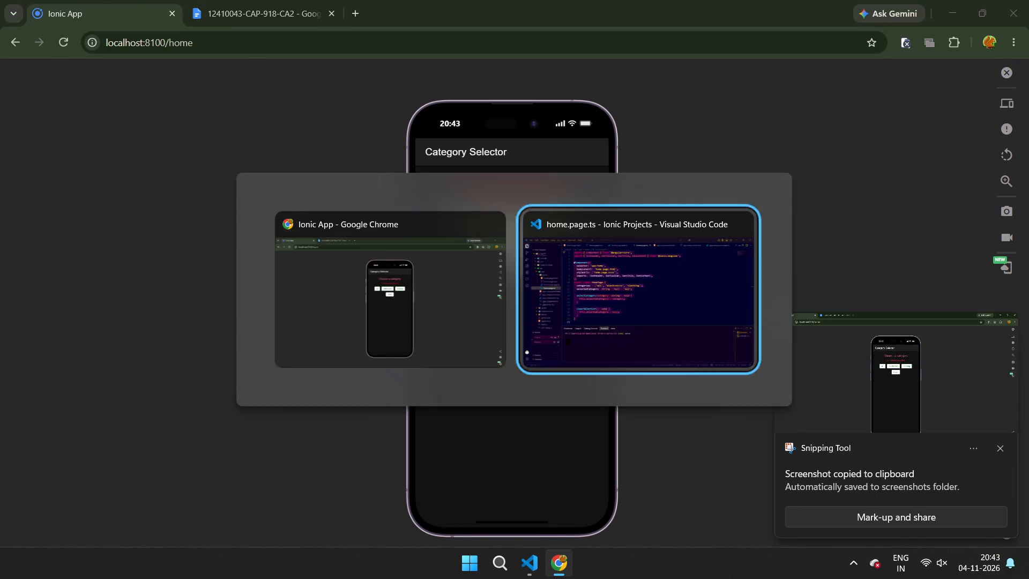
{"action": "key", "text": "alt+Tab"}
{"action": "key", "text": "Tab"}
{"action": "key", "text": "ctrl+Tab"}
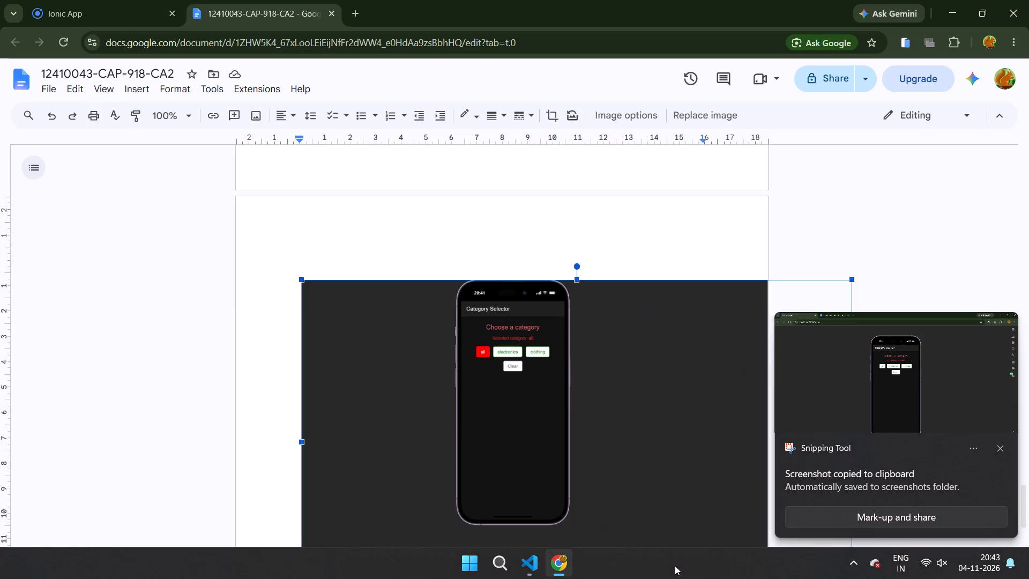
{"action": "scroll", "coordinate": [655, 503], "scroll_direction": "down", "scroll_amount": 3}
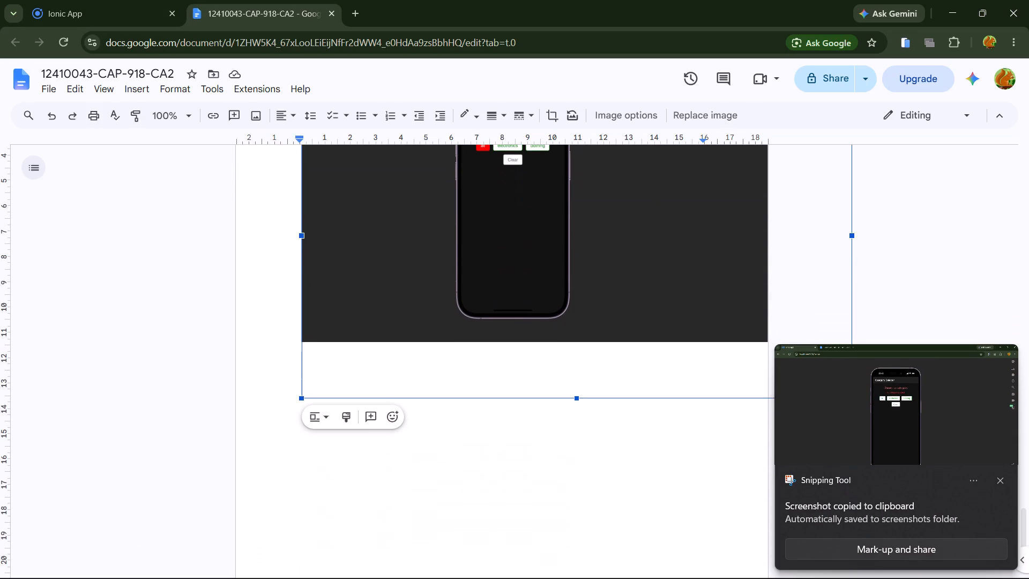
{"action": "left_click", "coordinate": [610, 498]}
{"action": "key", "text": "ctrl+v"}
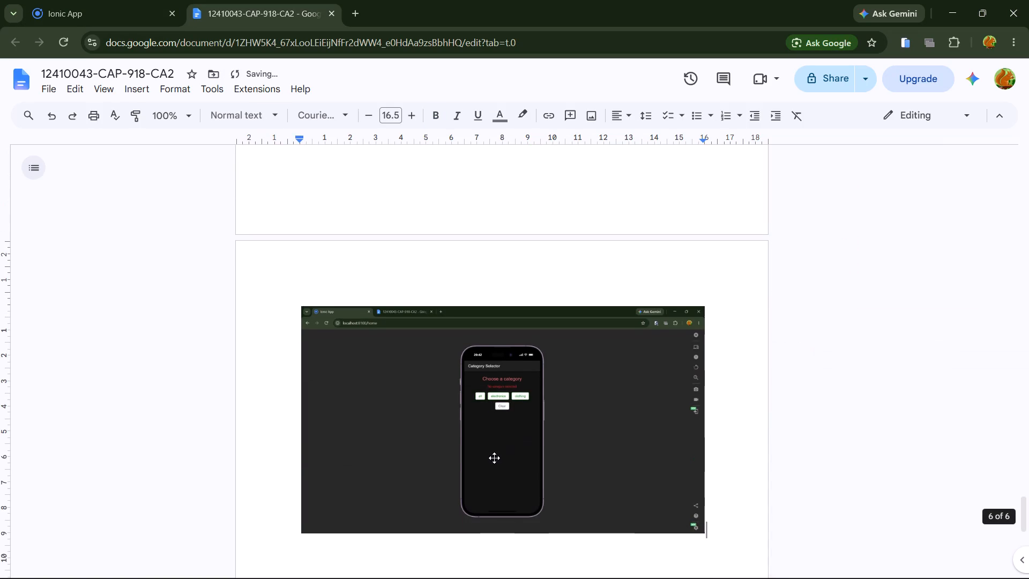
{"action": "scroll", "coordinate": [494, 458], "scroll_direction": "up", "scroll_amount": 2}
{"action": "key", "text": "ctrl+z"}
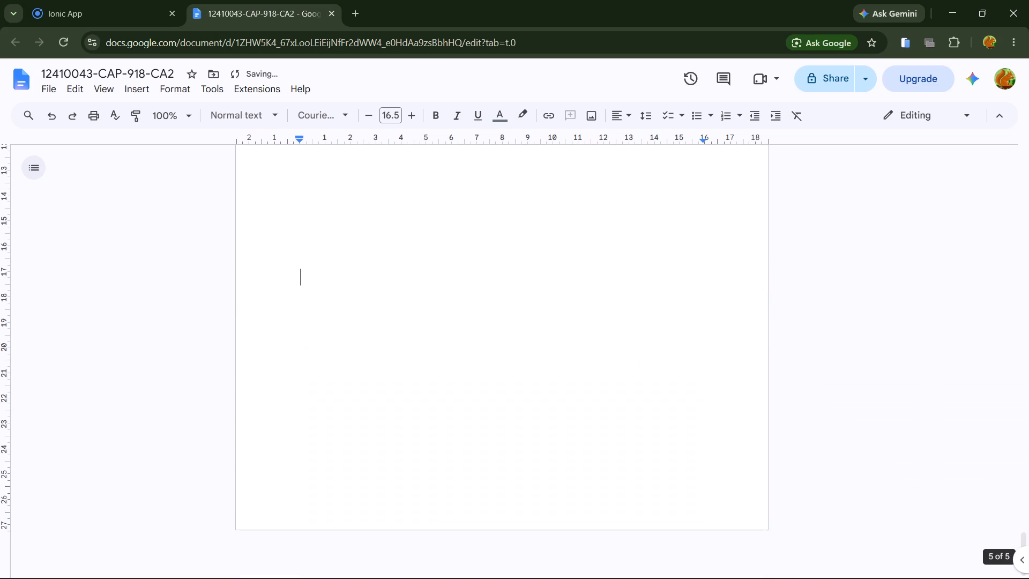
{"action": "scroll", "coordinate": [494, 458], "scroll_direction": "up", "scroll_amount": 2}
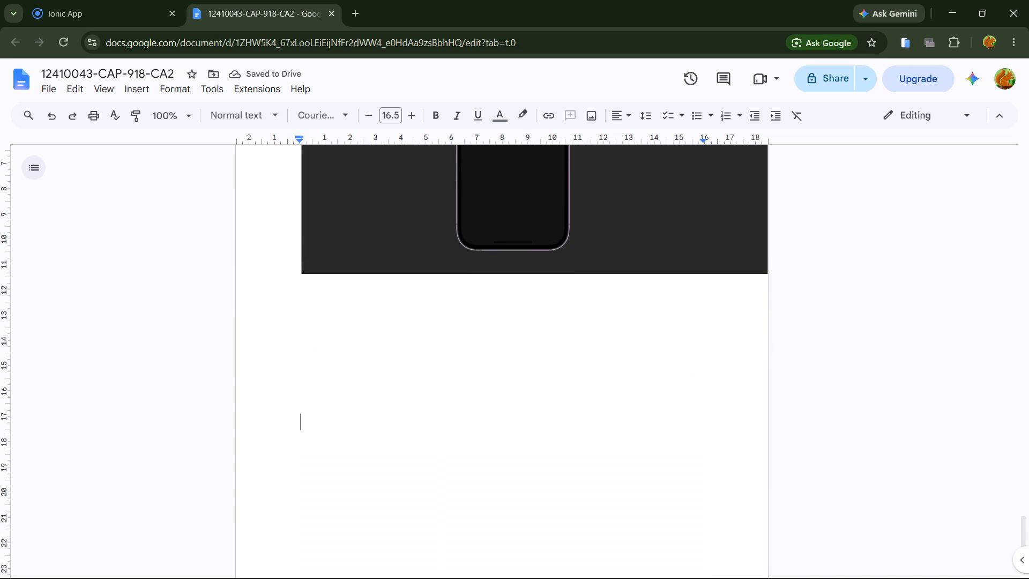
{"action": "key", "text": "ctrl+v"}
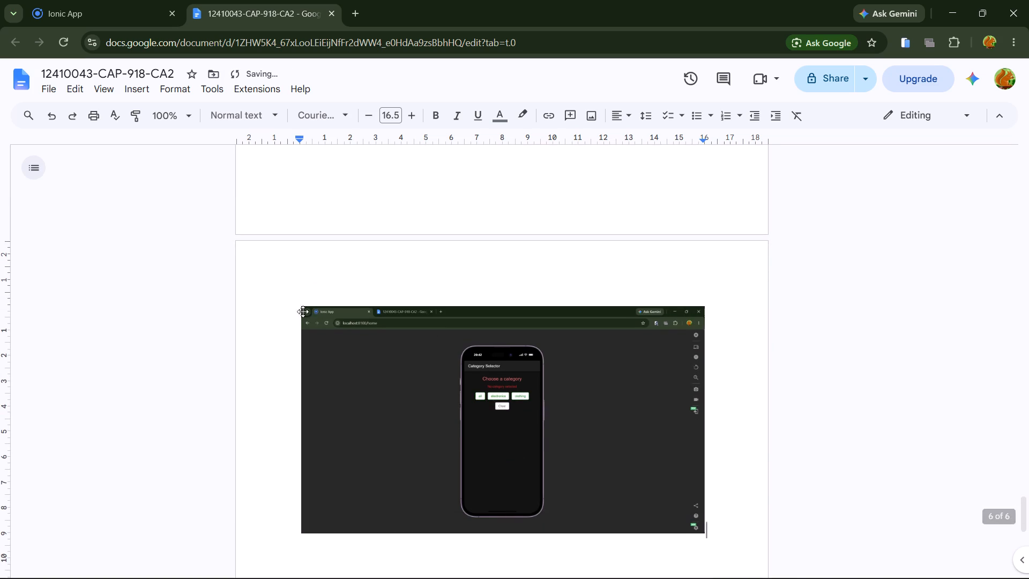
Enlarge the pasted no-category screenshot by stretching it taller and scaling it from its corners until it exceeds the text width.
{"action": "left_click", "coordinate": [530, 477]}
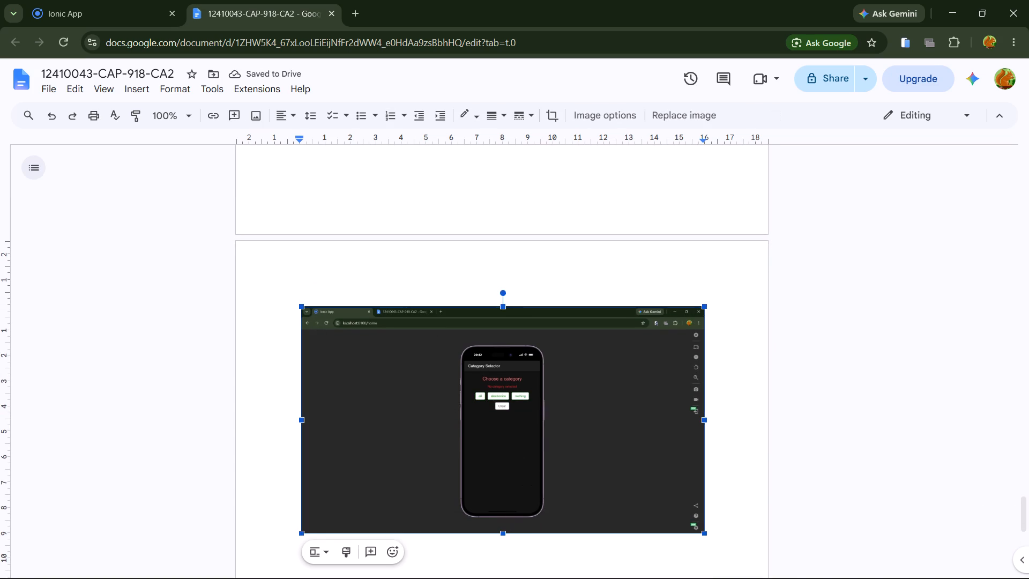
{"action": "left_click", "coordinate": [503, 529]}
{"action": "left_click_drag", "start_coordinate": [503, 533], "coordinate": [502, 564]}
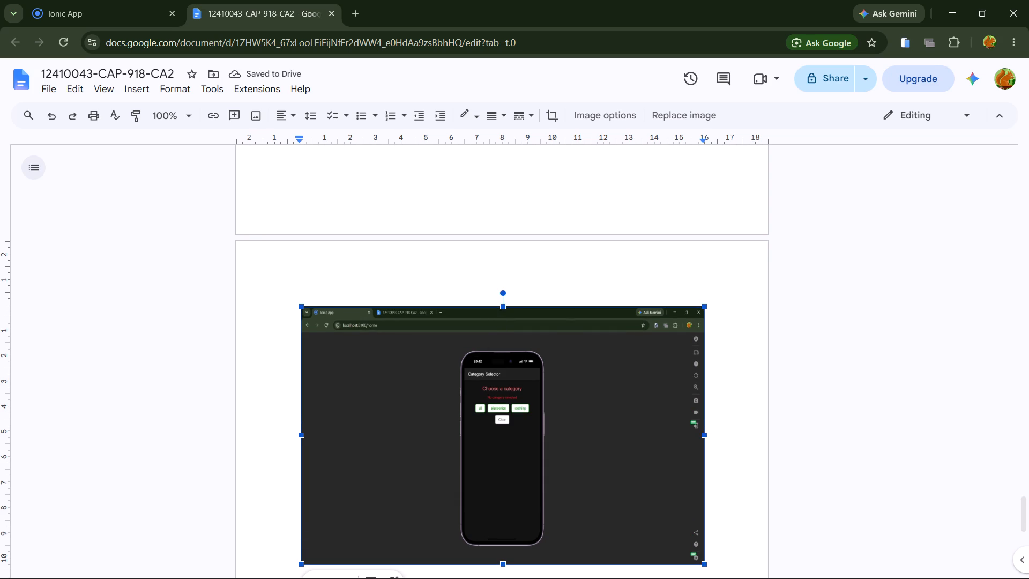
{"action": "left_click_drag", "start_coordinate": [704, 308], "coordinate": [705, 273]}
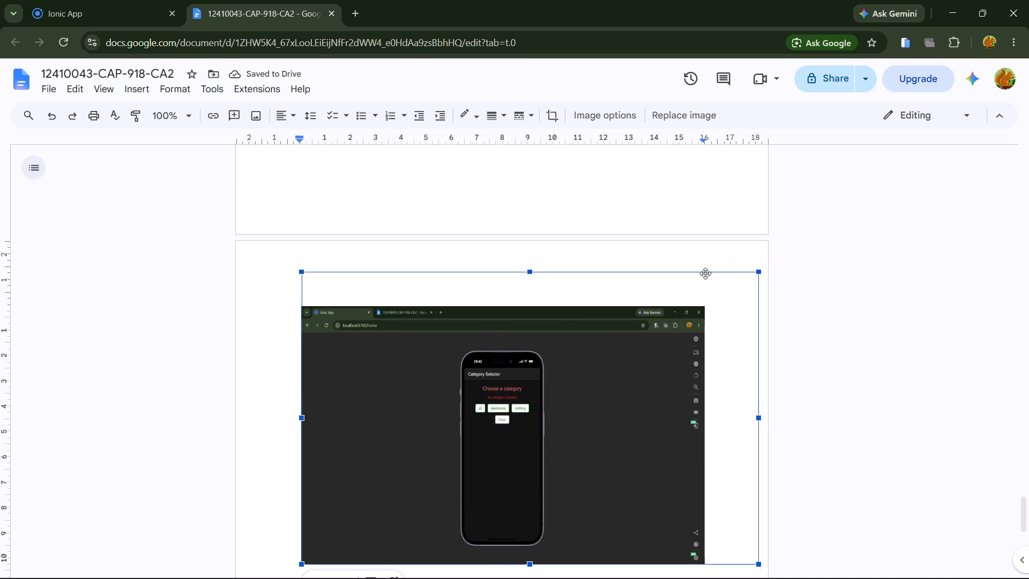
{"action": "left_click_drag", "start_coordinate": [705, 273], "coordinate": [698, 282]}
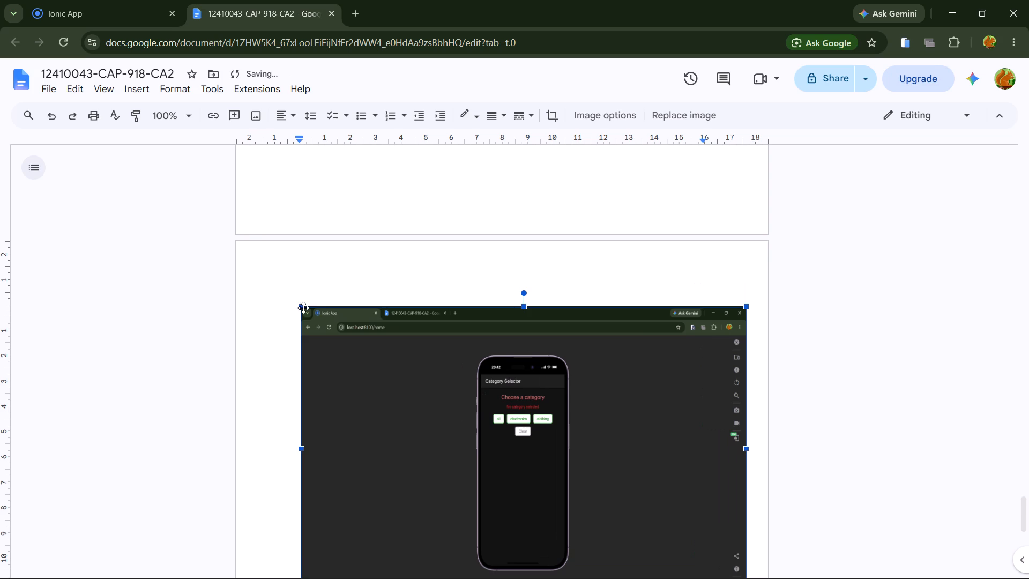
{"action": "left_click_drag", "start_coordinate": [302, 308], "coordinate": [252, 285]}
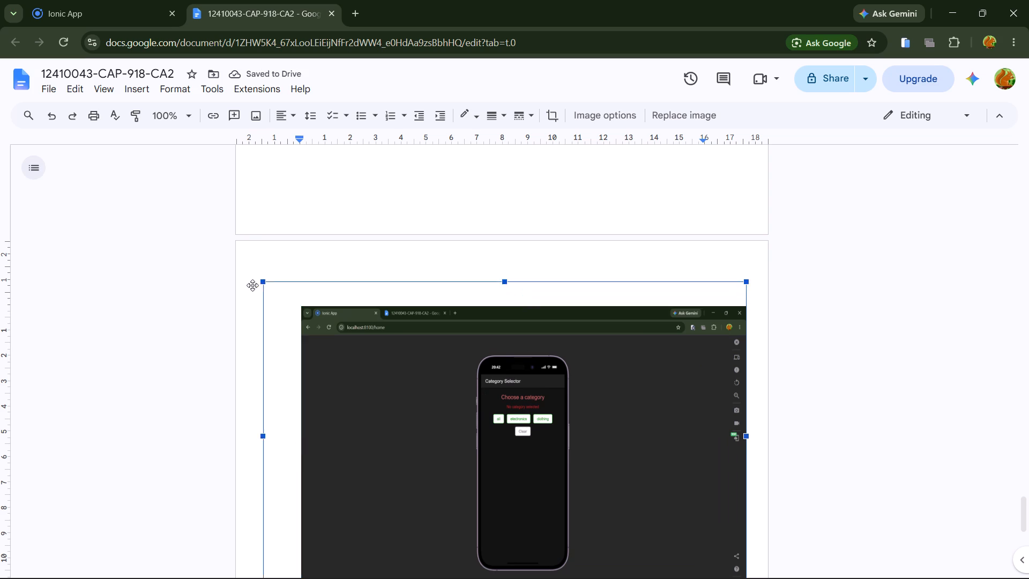
{"action": "left_click_drag", "start_coordinate": [252, 285], "coordinate": [253, 271]}
Extend the left indent of the "all" category screenshot's paragraph into the page margin, to just beyond -2 on the ruler.
{"action": "scroll", "coordinate": [329, 263], "scroll_direction": "up", "scroll_amount": 1}
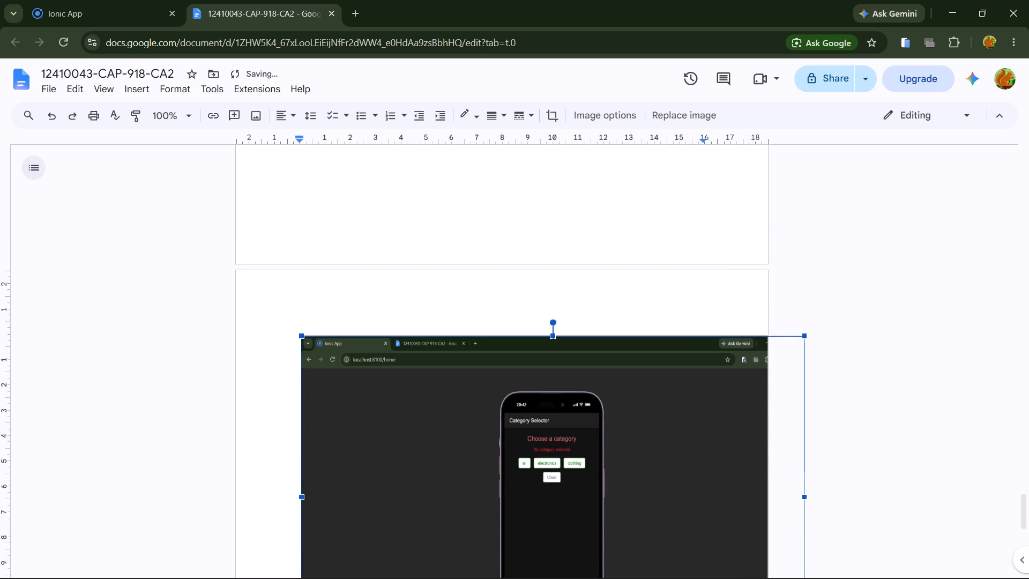
{"action": "scroll", "coordinate": [329, 263], "scroll_direction": "up", "scroll_amount": 8}
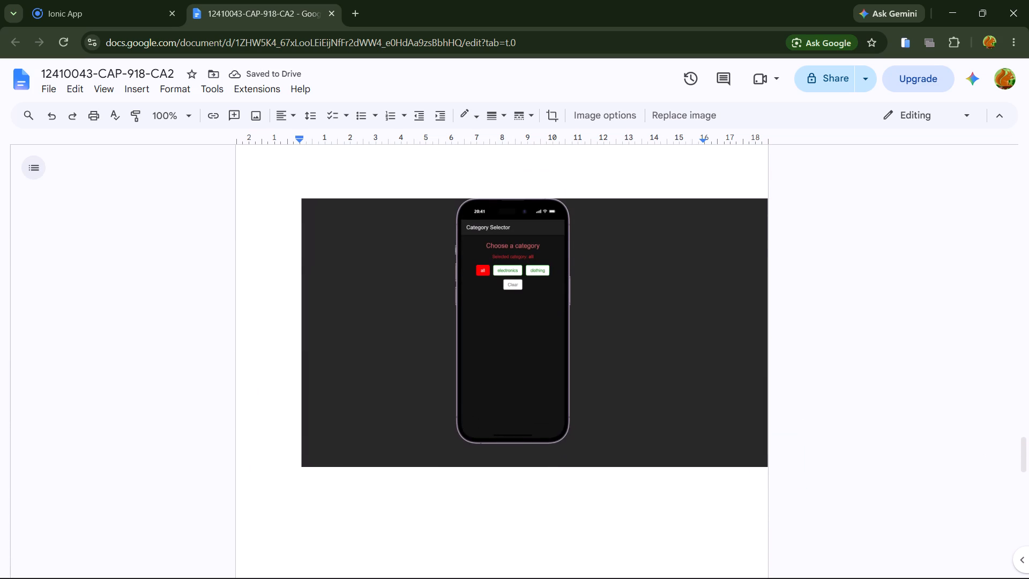
{"action": "left_click", "coordinate": [301, 191]}
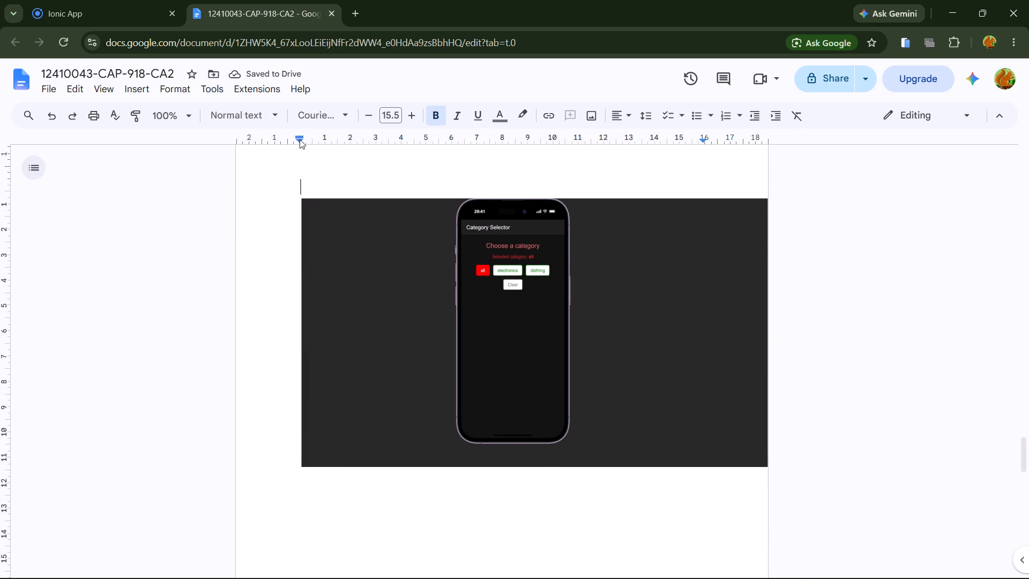
{"action": "left_click_drag", "start_coordinate": [300, 142], "coordinate": [249, 146]}
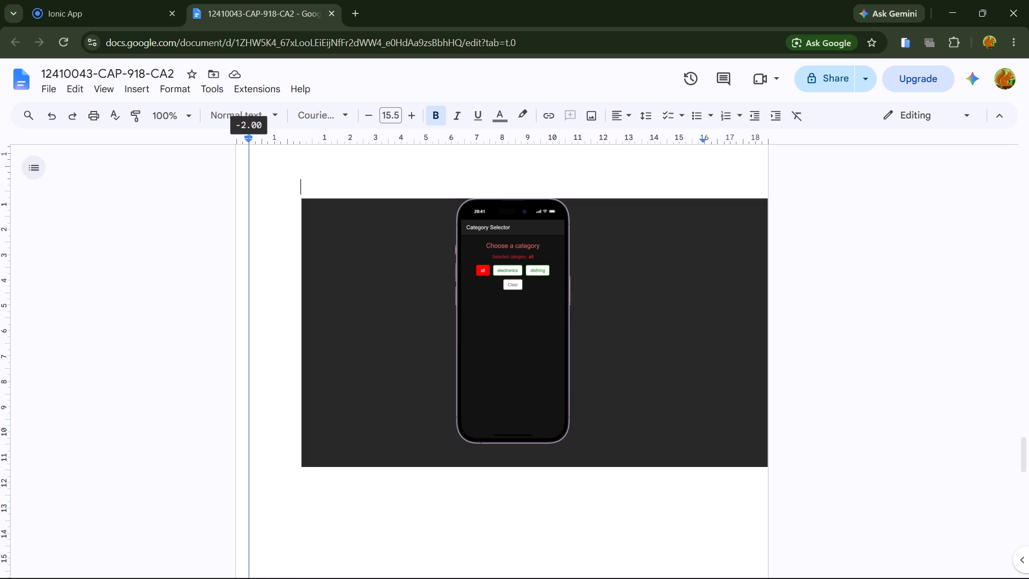
{"action": "left_click_drag", "start_coordinate": [249, 146], "coordinate": [245, 147]}
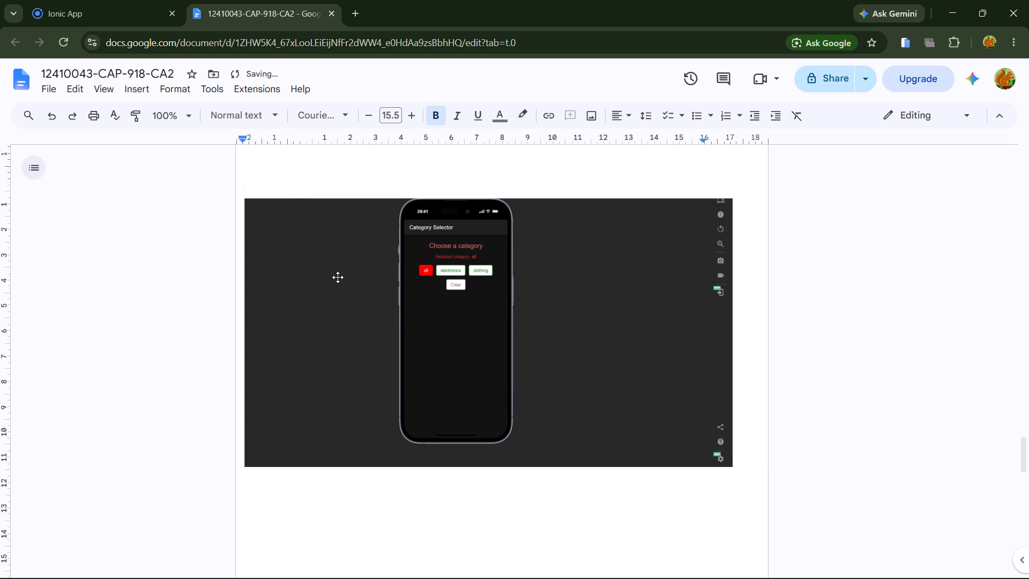
Review the report from the code part on its first page through to the "all" category screenshot.
{"action": "scroll", "coordinate": [338, 277], "scroll_direction": "up", "scroll_amount": 9}
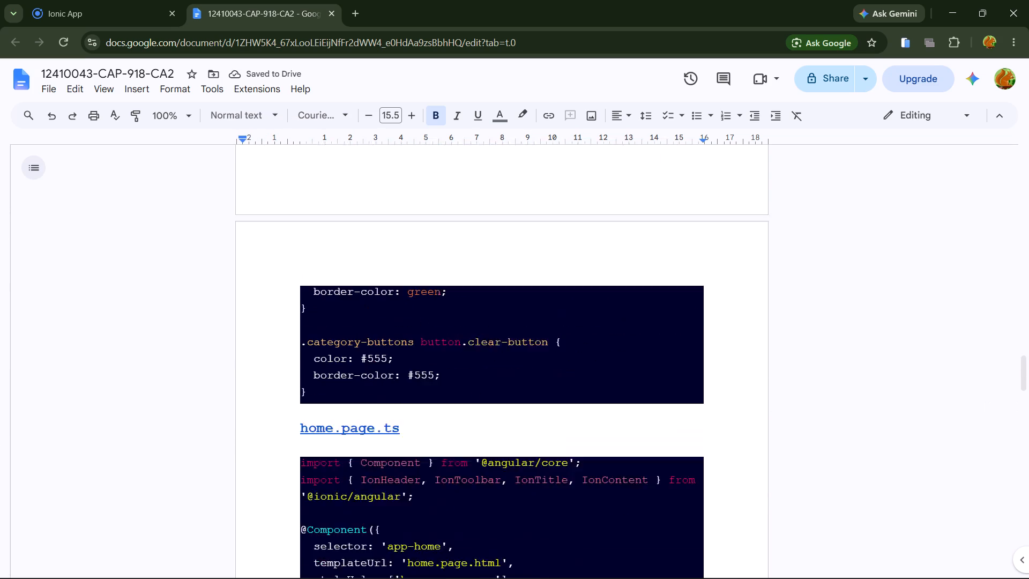
{"action": "scroll", "coordinate": [338, 277], "scroll_direction": "up", "scroll_amount": 14}
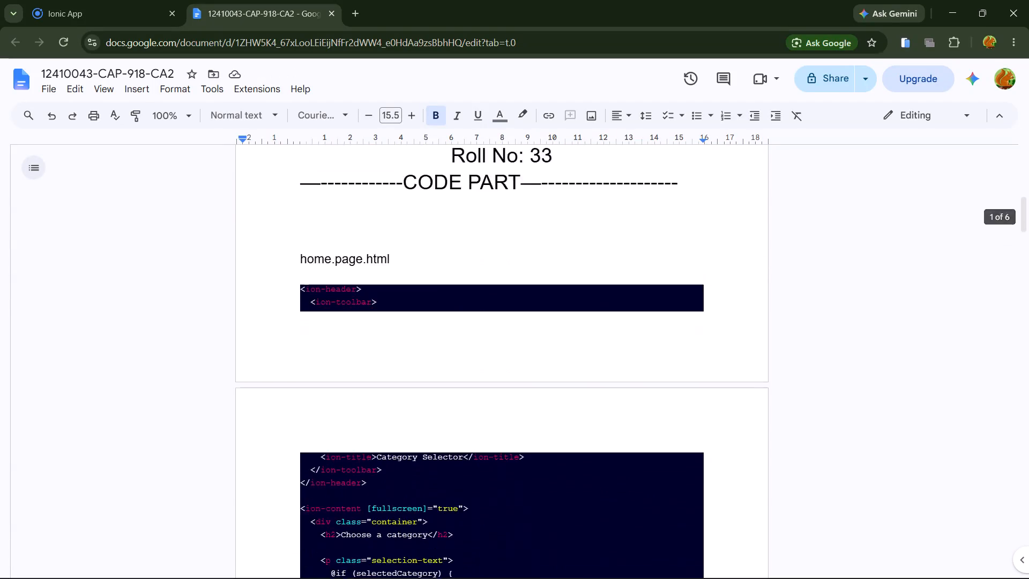
{"action": "scroll", "coordinate": [338, 277], "scroll_direction": "up", "scroll_amount": 2}
{"action": "scroll", "coordinate": [338, 277], "scroll_direction": "down", "scroll_amount": 14}
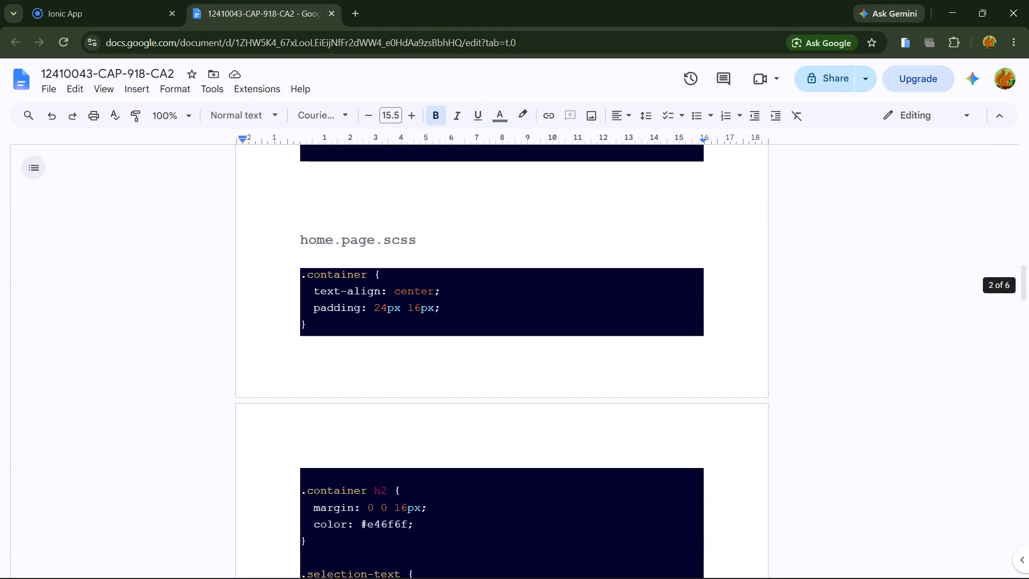
{"action": "scroll", "coordinate": [338, 277], "scroll_direction": "down", "scroll_amount": 17}
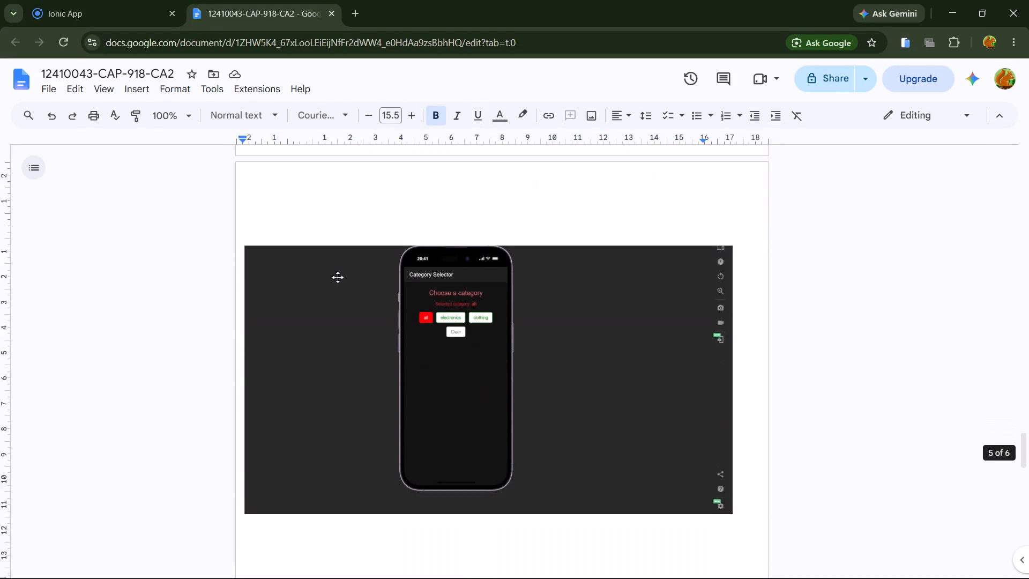
{"action": "scroll", "coordinate": [338, 277], "scroll_direction": "down", "scroll_amount": 2}
{"action": "scroll", "coordinate": [338, 277], "scroll_direction": "up", "scroll_amount": 3}
Shift the no-category screenshot into the left page margin by setting its paragraph's left indent to about -2 on the ruler.
{"action": "scroll", "coordinate": [338, 277], "scroll_direction": "down", "scroll_amount": 4}
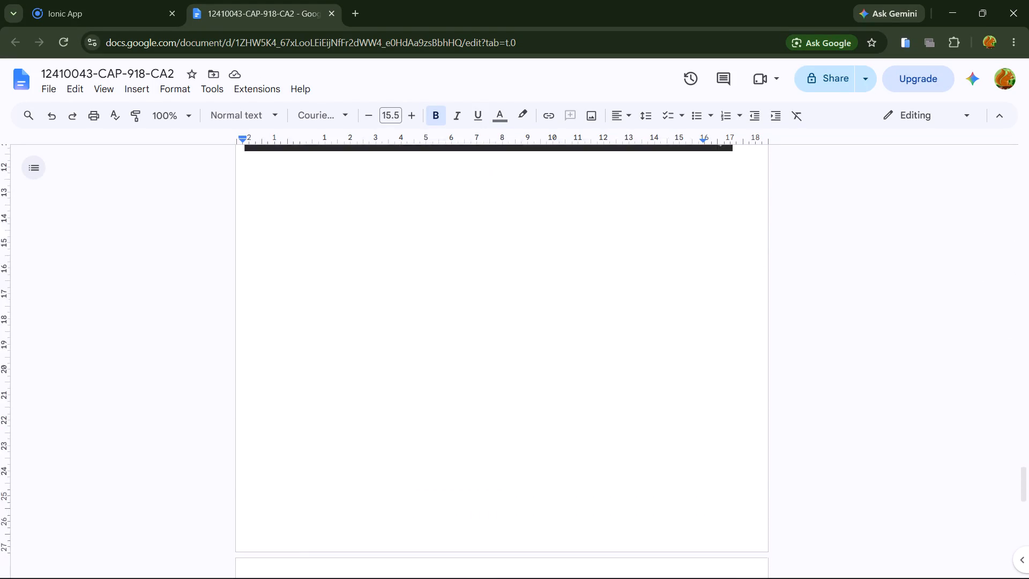
{"action": "scroll", "coordinate": [338, 277], "scroll_direction": "down", "scroll_amount": 5}
{"action": "left_click", "coordinate": [297, 334]}
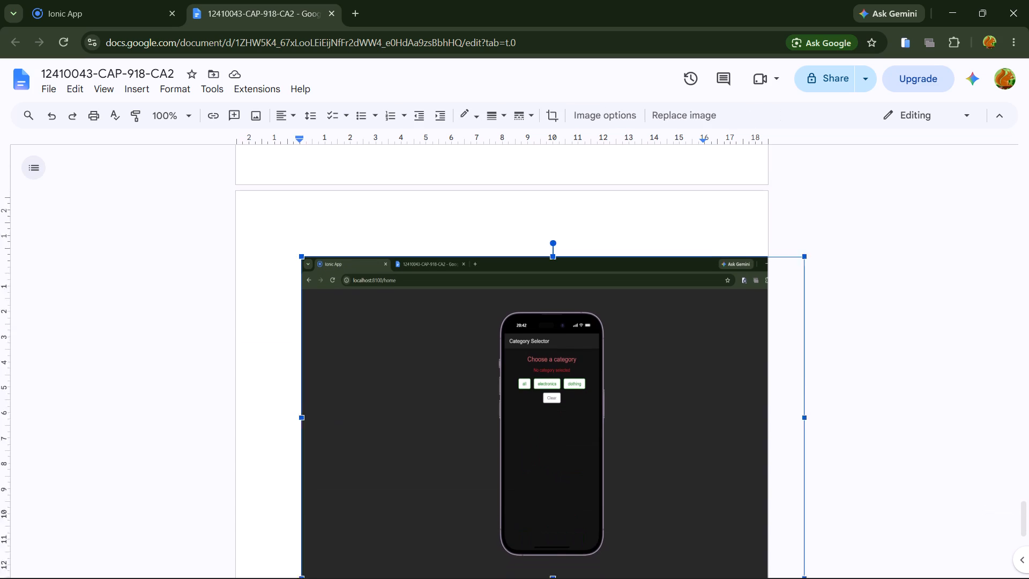
{"action": "left_click_drag", "start_coordinate": [300, 139], "coordinate": [289, 136]}
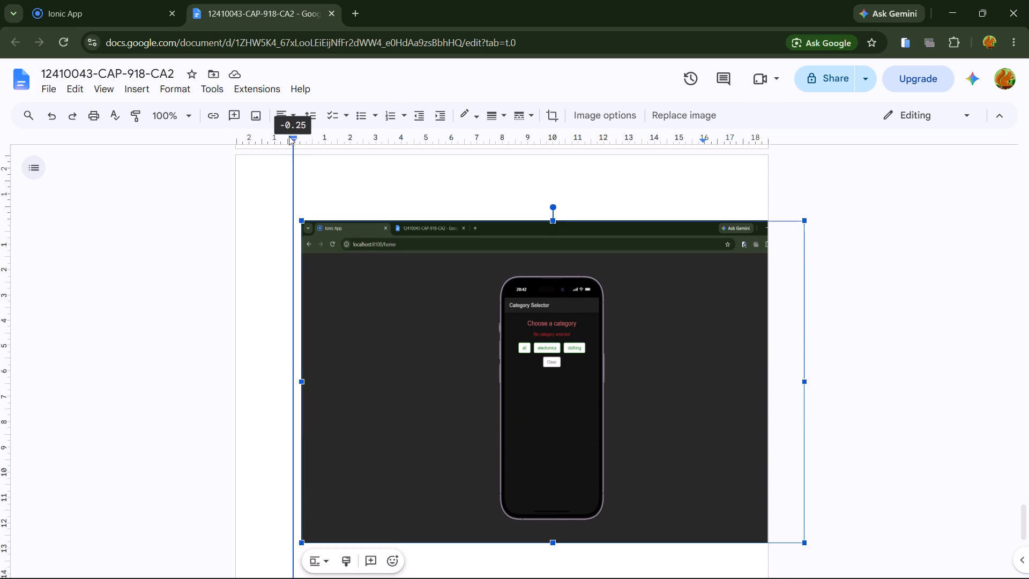
{"action": "left_click_drag", "start_coordinate": [289, 136], "coordinate": [260, 144]}
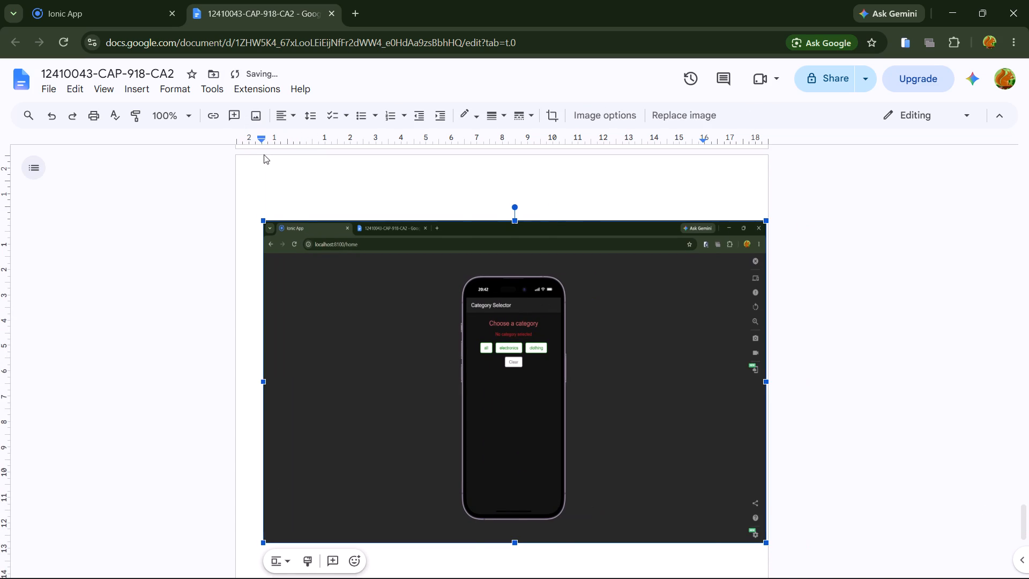
{"action": "left_click_drag", "start_coordinate": [260, 142], "coordinate": [245, 142]}
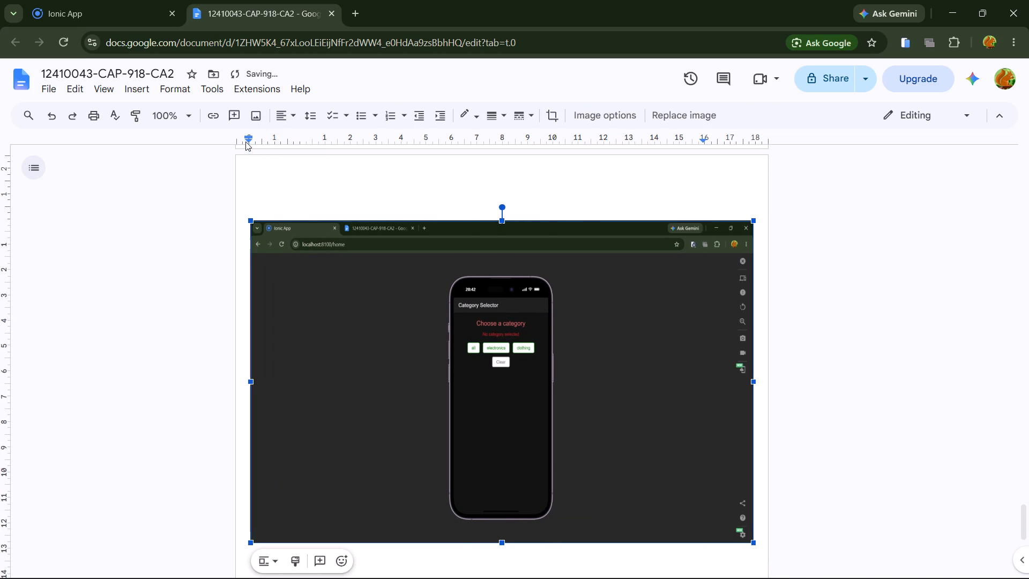
Compare the placement of the "all" category screenshot and the no-category screenshot on their pages.
{"action": "scroll", "coordinate": [363, 239], "scroll_direction": "up", "scroll_amount": 5}
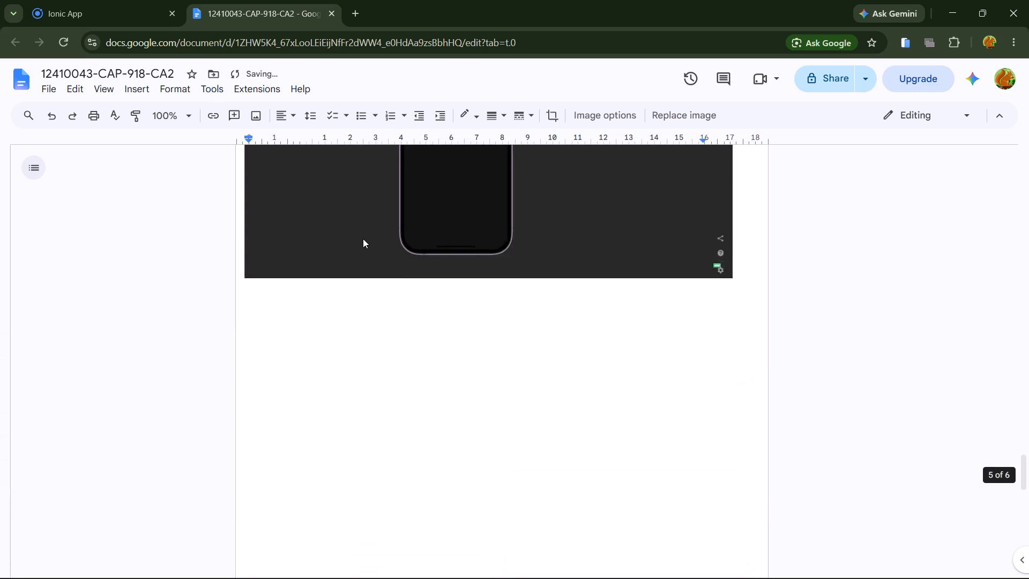
{"action": "scroll", "coordinate": [363, 239], "scroll_direction": "up", "scroll_amount": 2}
{"action": "scroll", "coordinate": [363, 239], "scroll_direction": "down", "scroll_amount": 8}
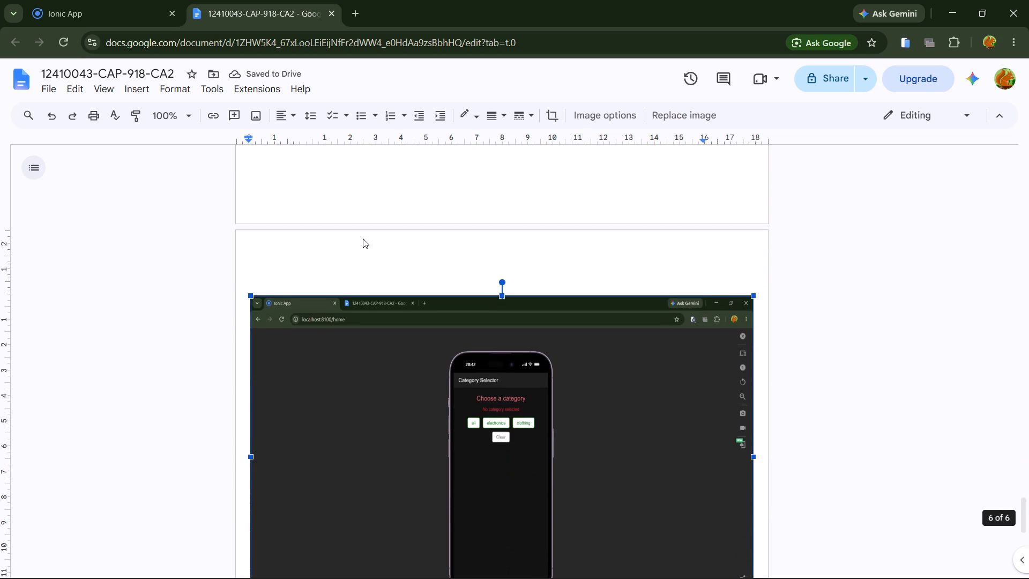
{"action": "scroll", "coordinate": [363, 239], "scroll_direction": "up", "scroll_amount": 8}
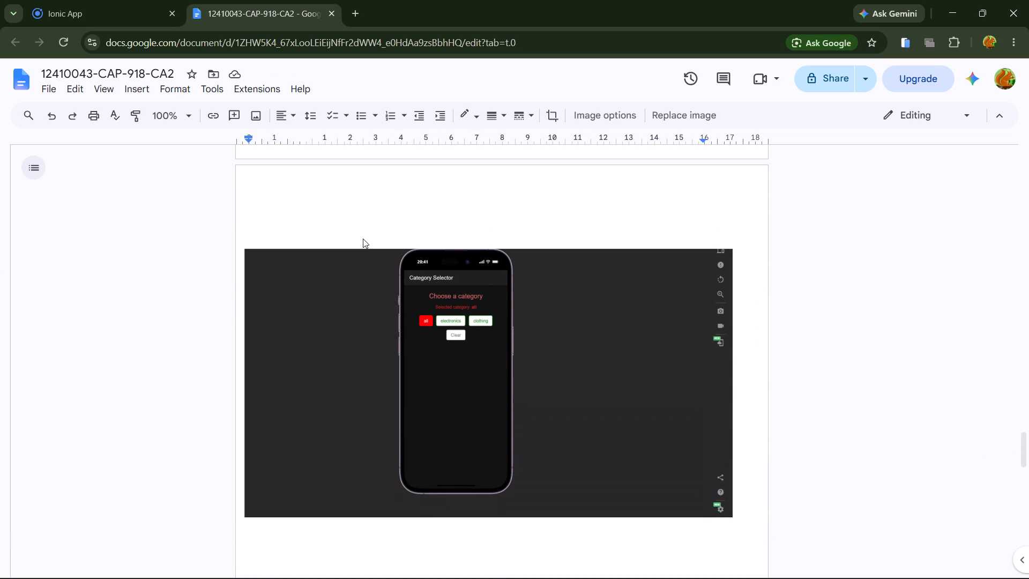
{"action": "scroll", "coordinate": [363, 239], "scroll_direction": "down", "scroll_amount": 9}
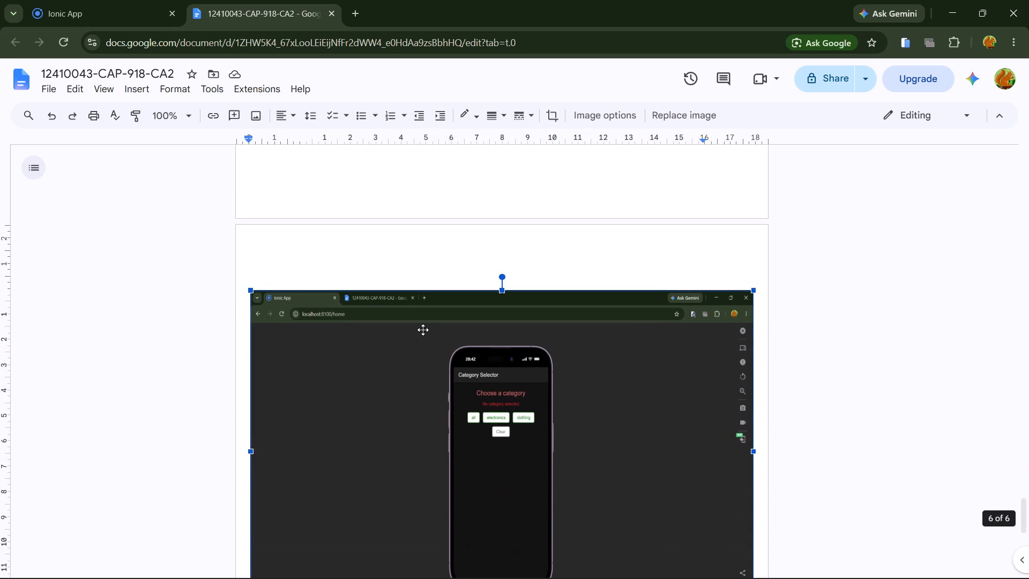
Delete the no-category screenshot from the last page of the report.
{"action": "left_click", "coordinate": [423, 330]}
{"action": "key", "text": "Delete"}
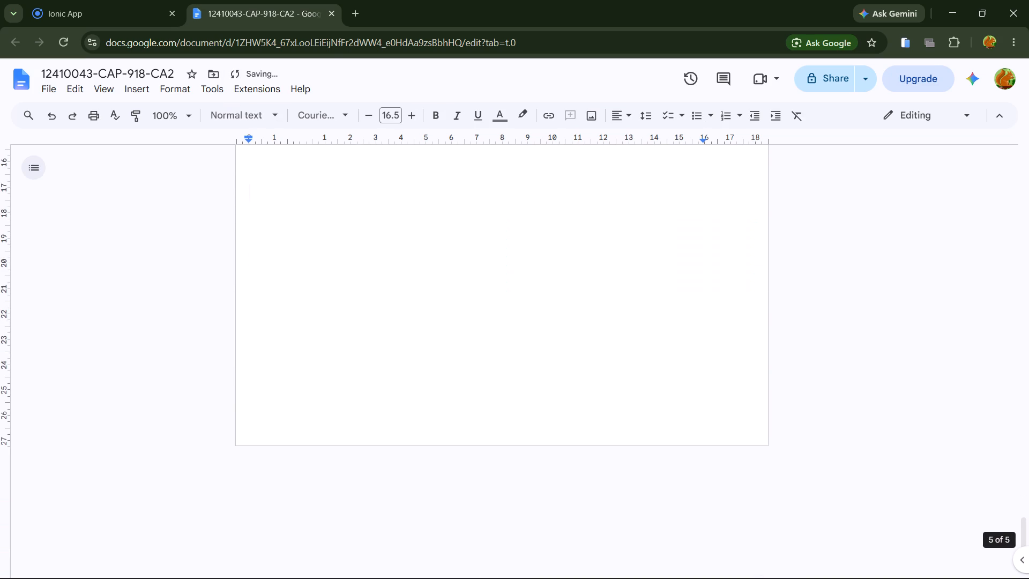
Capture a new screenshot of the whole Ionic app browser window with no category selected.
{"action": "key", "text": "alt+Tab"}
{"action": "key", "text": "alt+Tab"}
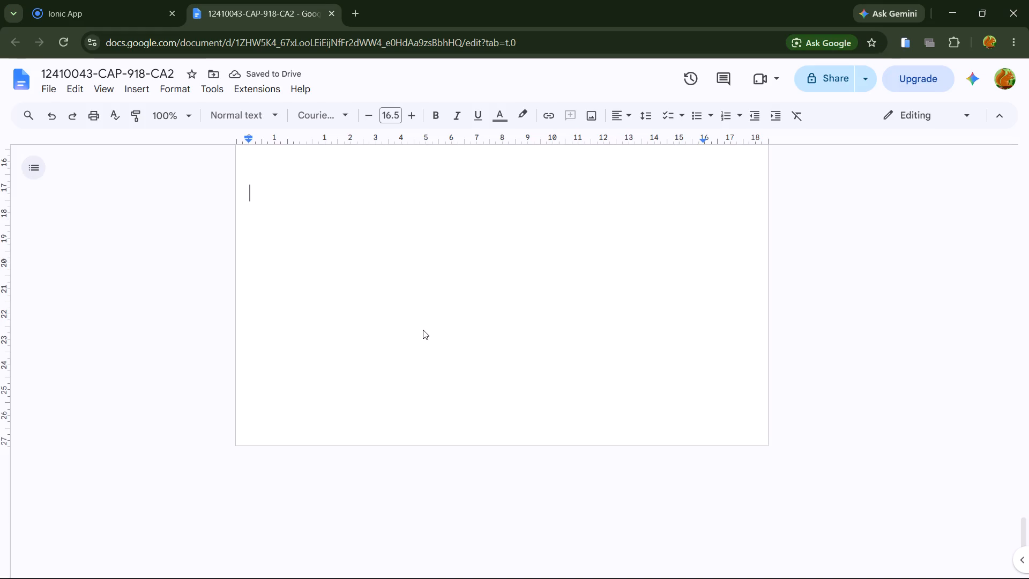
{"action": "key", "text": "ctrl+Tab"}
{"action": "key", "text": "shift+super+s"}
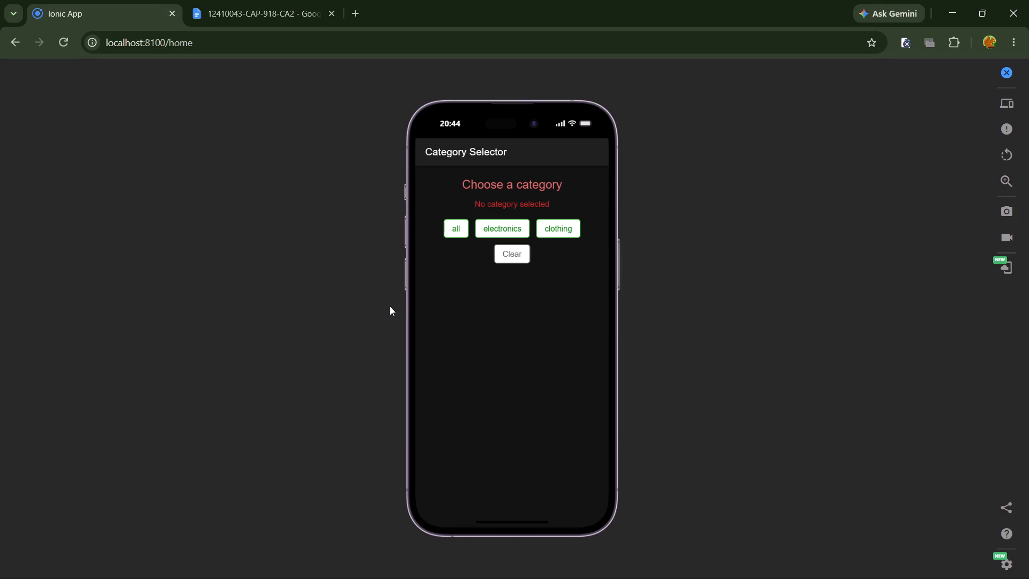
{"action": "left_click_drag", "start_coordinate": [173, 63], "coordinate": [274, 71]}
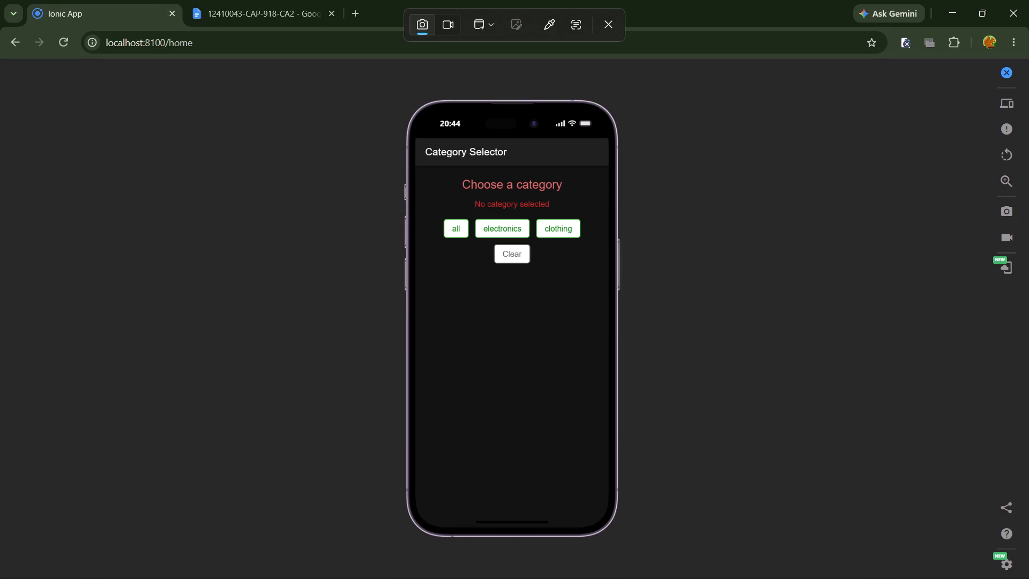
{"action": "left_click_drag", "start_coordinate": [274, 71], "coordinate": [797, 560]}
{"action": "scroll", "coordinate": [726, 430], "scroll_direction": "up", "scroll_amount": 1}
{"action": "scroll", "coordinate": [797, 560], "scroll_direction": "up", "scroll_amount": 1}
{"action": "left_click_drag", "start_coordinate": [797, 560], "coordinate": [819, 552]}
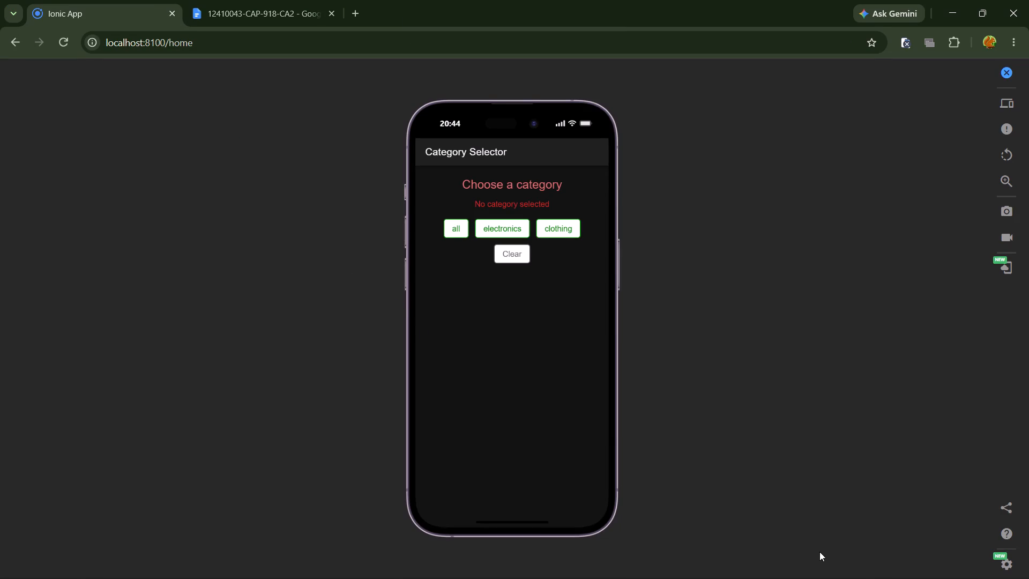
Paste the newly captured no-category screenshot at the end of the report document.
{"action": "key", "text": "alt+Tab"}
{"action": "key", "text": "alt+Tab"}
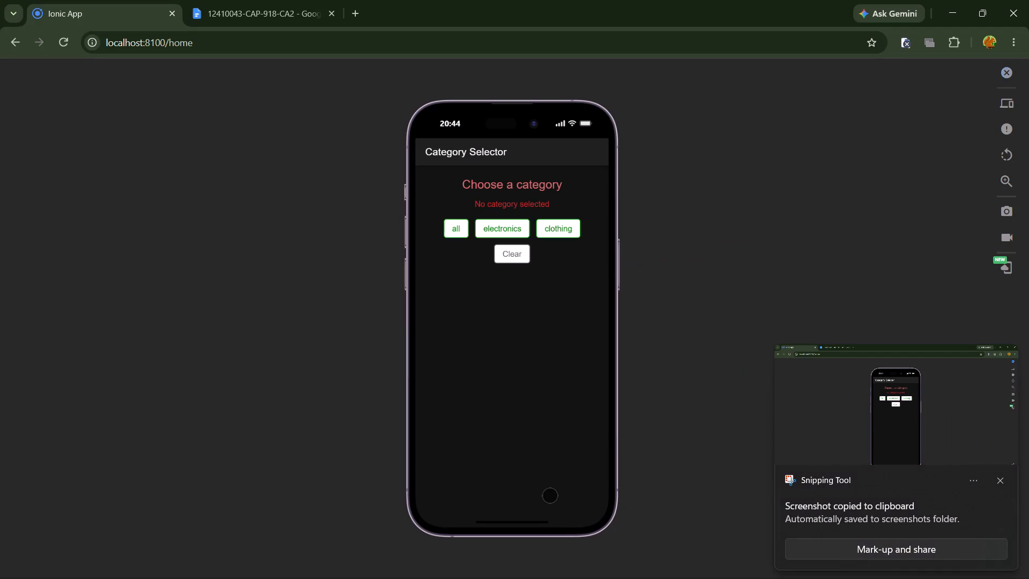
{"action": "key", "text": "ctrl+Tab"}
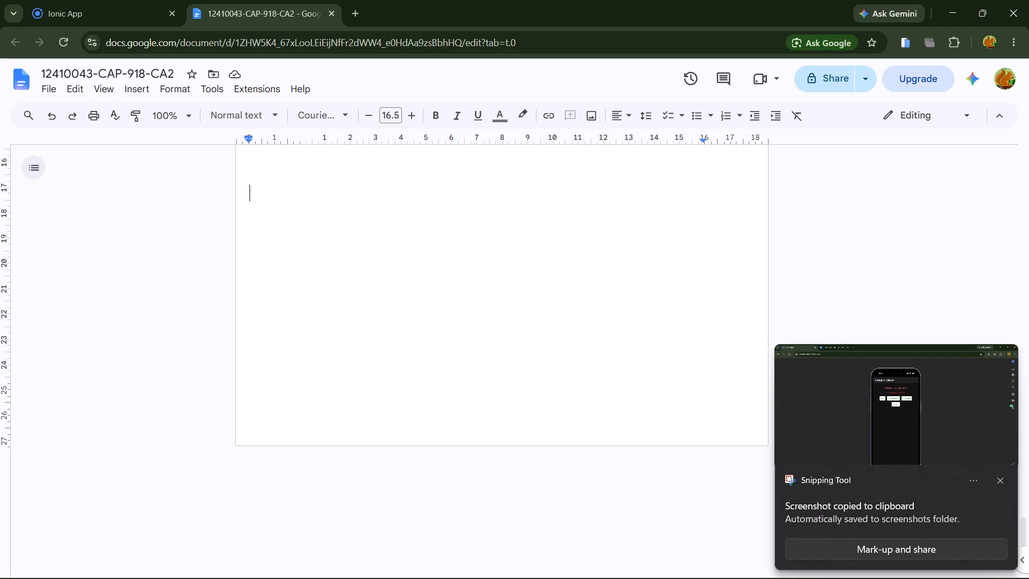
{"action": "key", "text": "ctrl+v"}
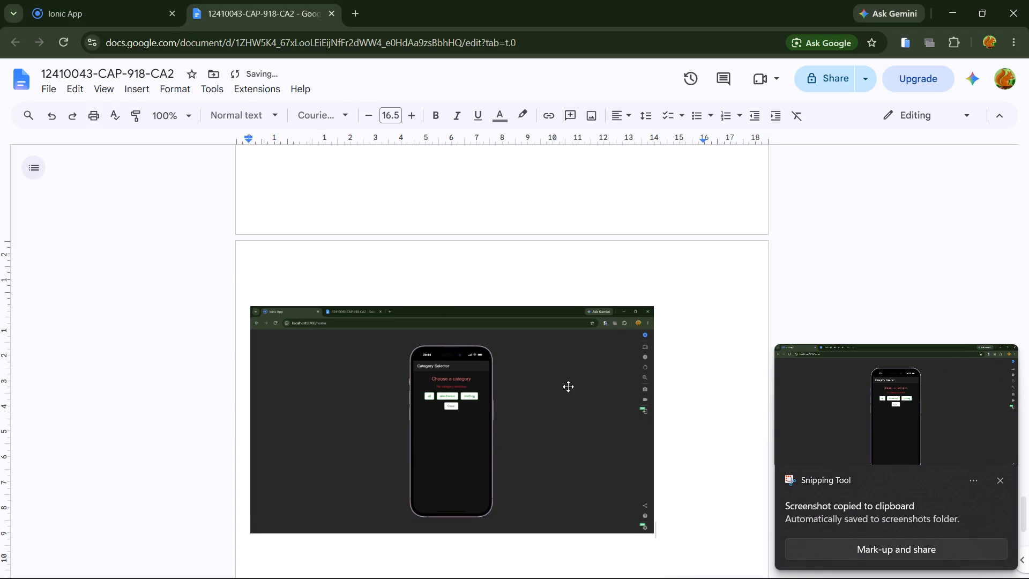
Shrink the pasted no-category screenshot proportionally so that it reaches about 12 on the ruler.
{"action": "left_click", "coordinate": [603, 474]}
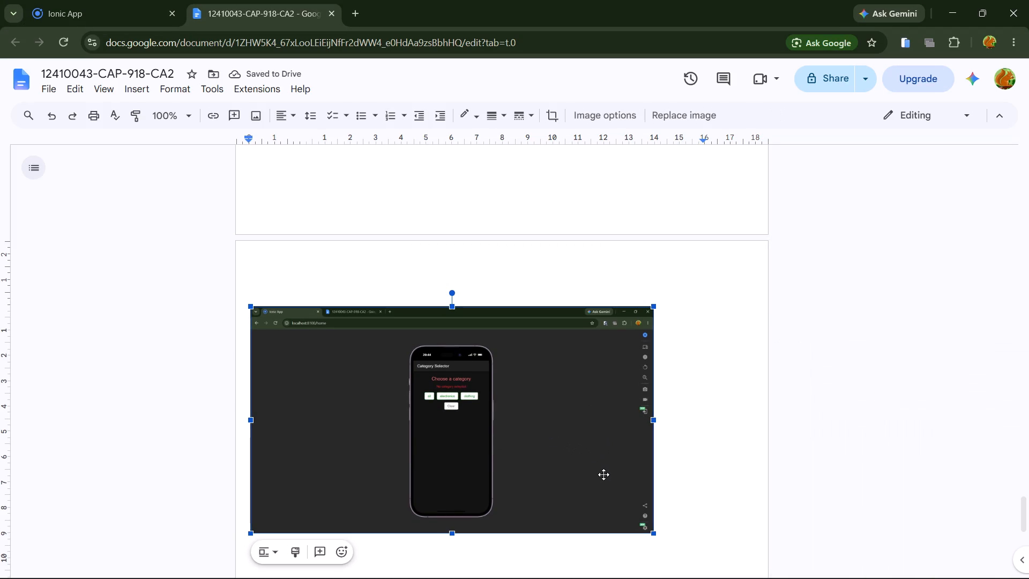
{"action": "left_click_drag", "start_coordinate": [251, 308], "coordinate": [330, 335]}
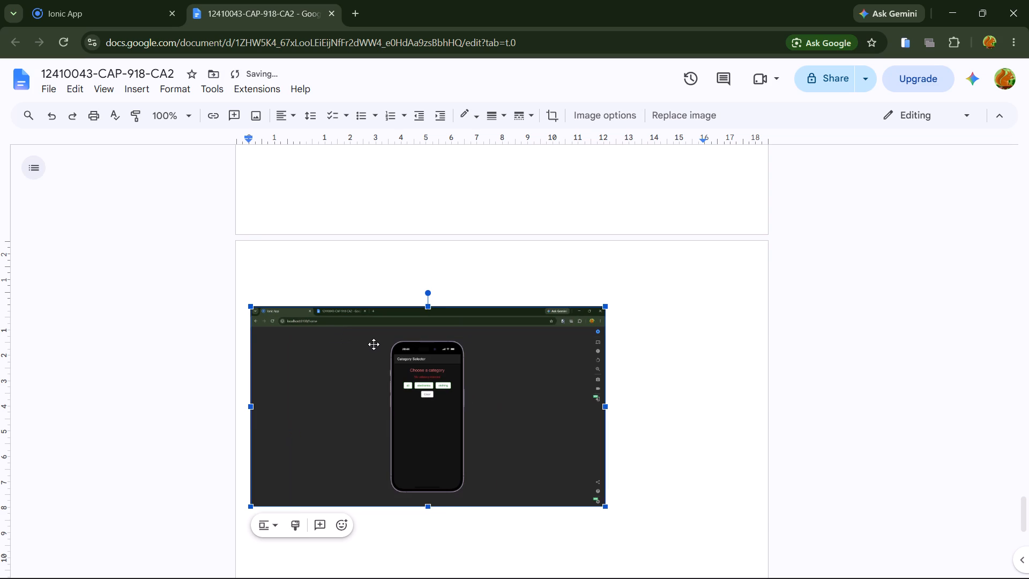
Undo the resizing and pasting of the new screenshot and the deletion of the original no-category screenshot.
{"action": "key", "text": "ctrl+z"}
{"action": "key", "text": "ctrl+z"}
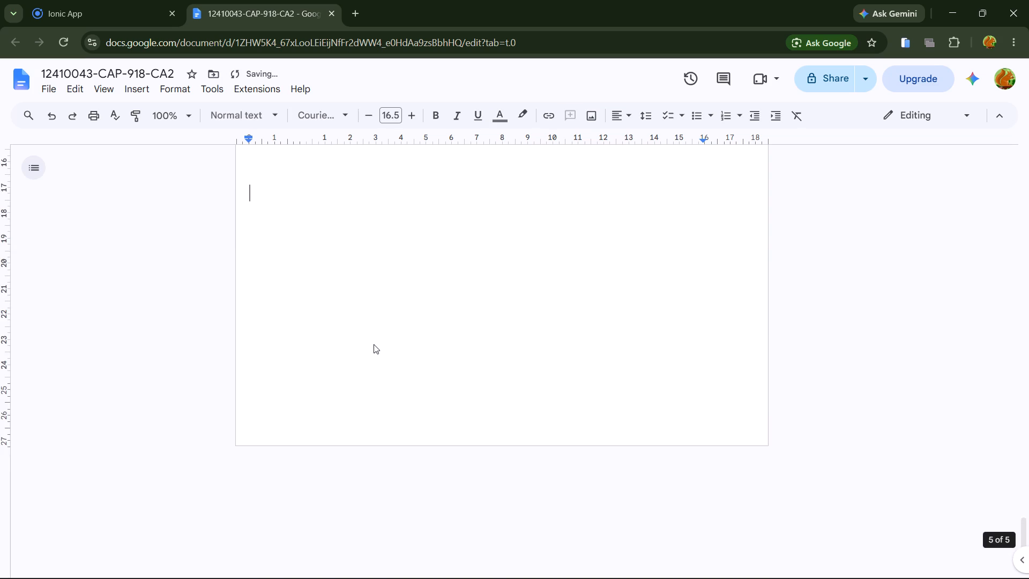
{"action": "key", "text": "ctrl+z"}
Review the report from the two output screenshots back through the Output heading and code to the title page.
{"action": "scroll", "coordinate": [374, 344], "scroll_direction": "up", "scroll_amount": 6}
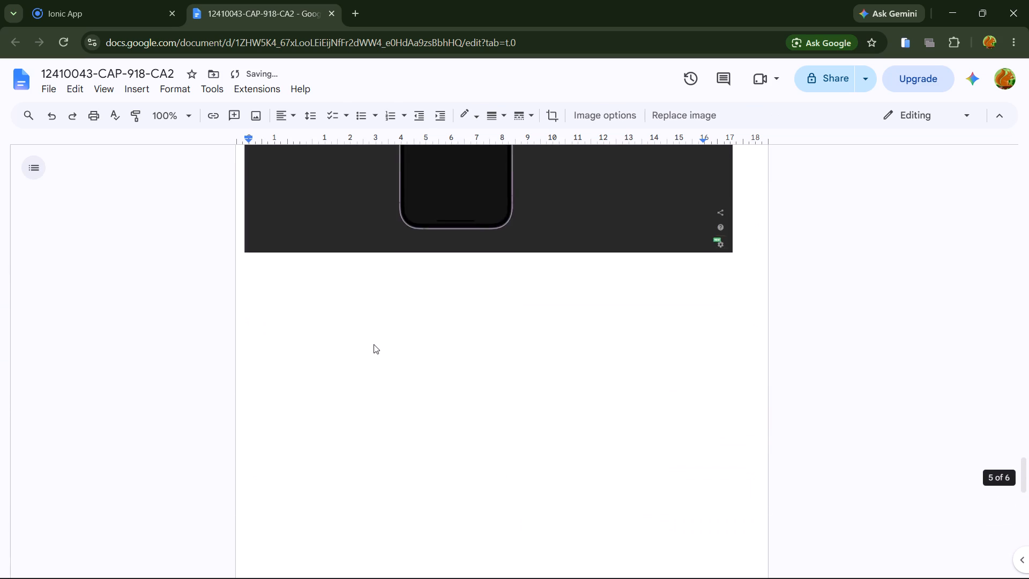
{"action": "scroll", "coordinate": [374, 344], "scroll_direction": "up", "scroll_amount": 3}
{"action": "scroll", "coordinate": [374, 344], "scroll_direction": "down", "scroll_amount": 9}
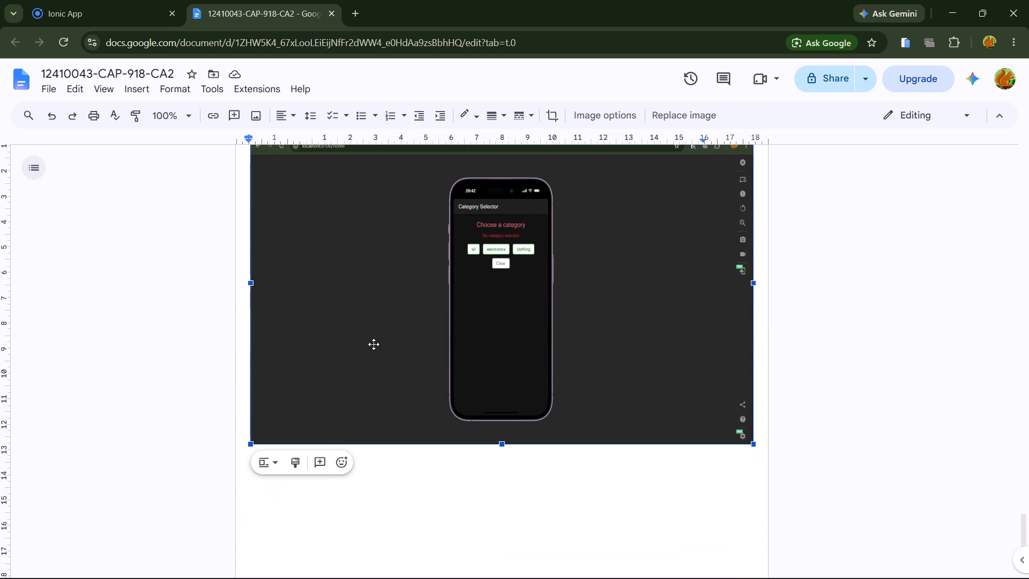
{"action": "scroll", "coordinate": [374, 344], "scroll_direction": "up", "scroll_amount": 9}
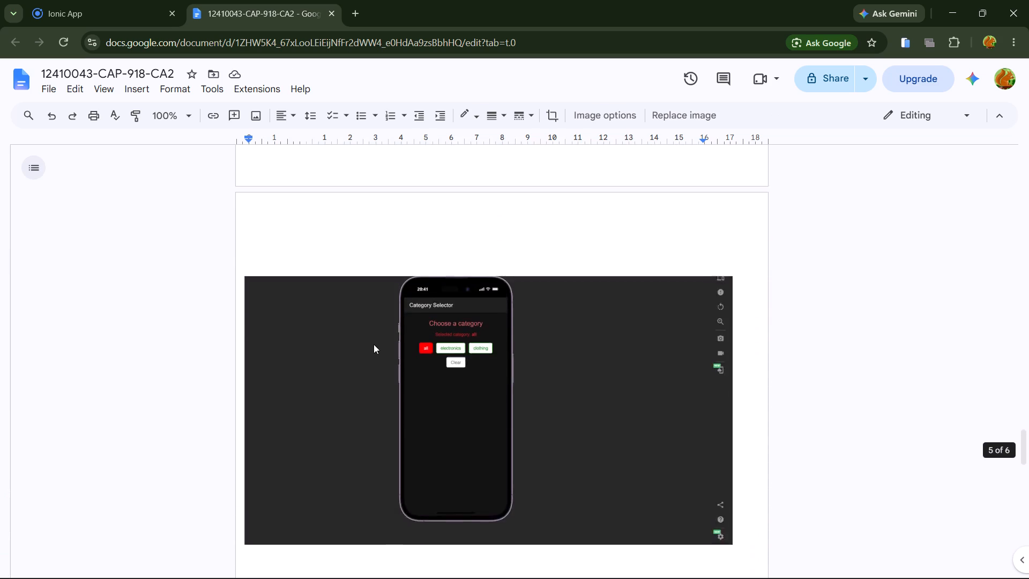
{"action": "scroll", "coordinate": [374, 344], "scroll_direction": "up", "scroll_amount": 6}
{"action": "scroll", "coordinate": [374, 344], "scroll_direction": "down", "scroll_amount": 5}
{"action": "scroll", "coordinate": [374, 344], "scroll_direction": "up", "scroll_amount": 1}
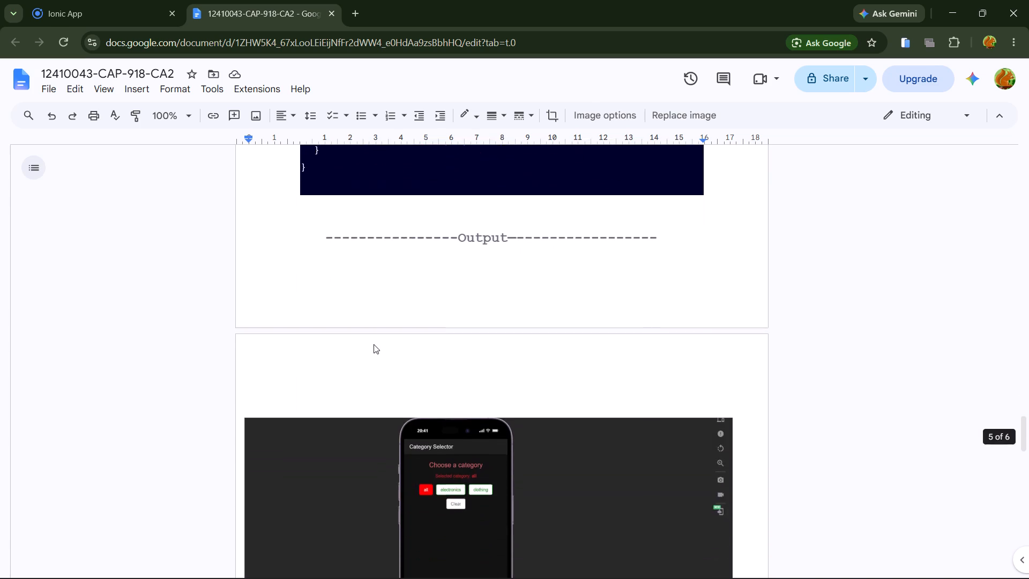
{"action": "scroll", "coordinate": [374, 344], "scroll_direction": "up", "scroll_amount": 1}
{"action": "scroll", "coordinate": [374, 344], "scroll_direction": "down", "scroll_amount": 12}
{"action": "scroll", "coordinate": [374, 344], "scroll_direction": "up", "scroll_amount": 4}
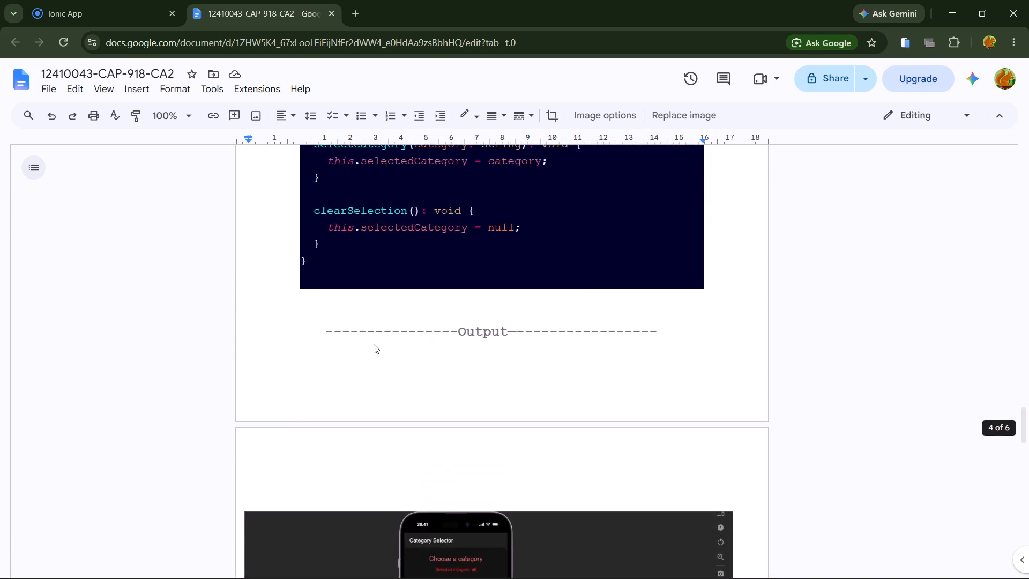
{"action": "scroll", "coordinate": [374, 344], "scroll_direction": "up", "scroll_amount": 20}
{"action": "scroll", "coordinate": [374, 344], "scroll_direction": "up", "scroll_amount": 5}
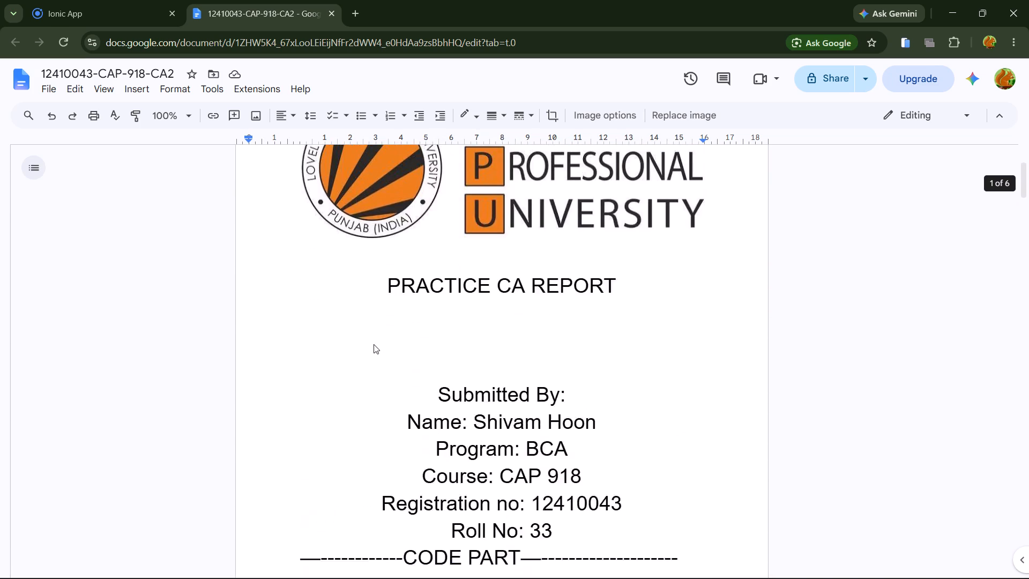
Download the CAP-918 CA2 report as a PDF document.
{"action": "left_click", "coordinate": [44, 94]}
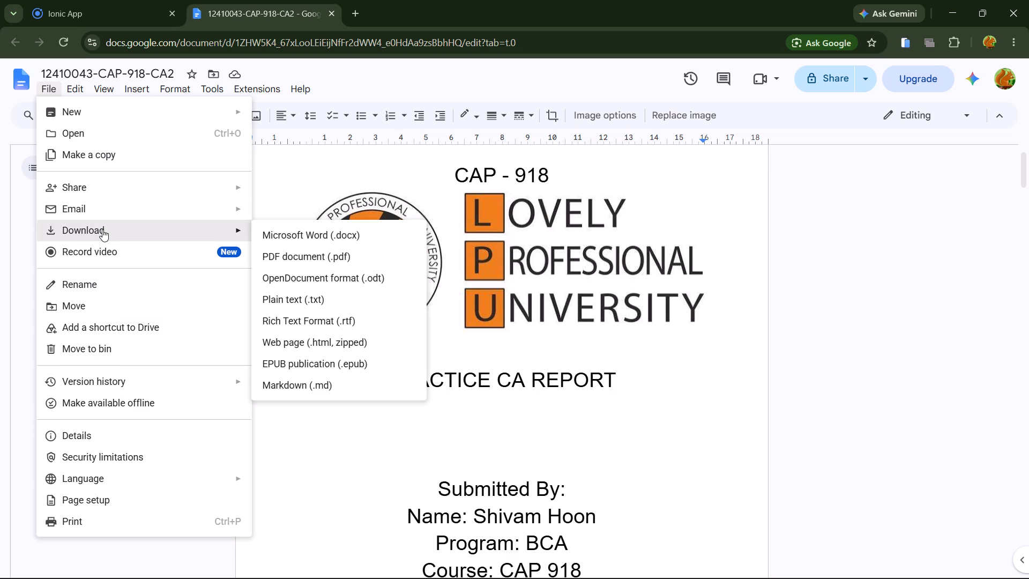
{"action": "left_click", "coordinate": [305, 253]}
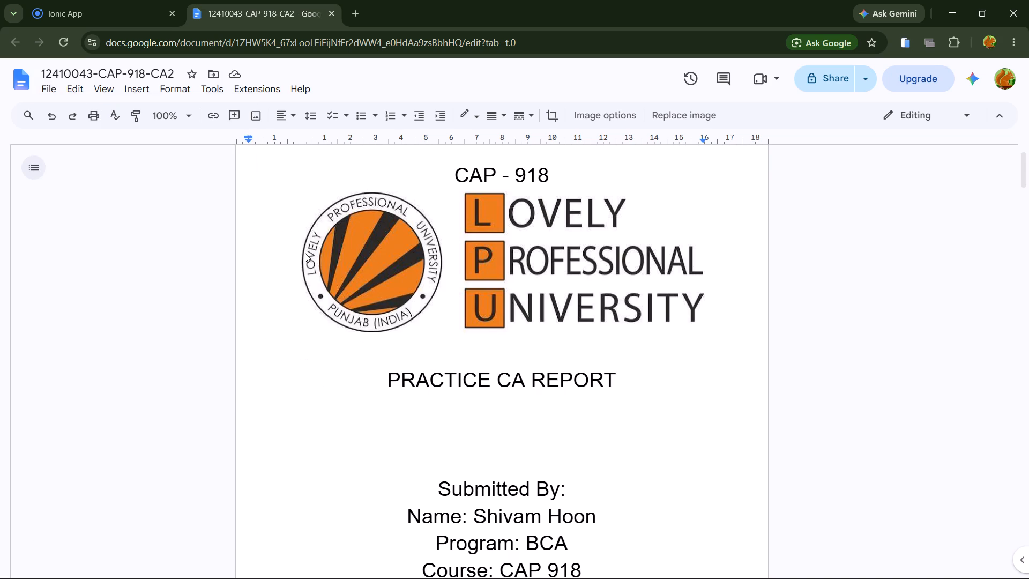
Open a new browser tab alongside the report document.
{"action": "left_click", "coordinate": [355, 11]}
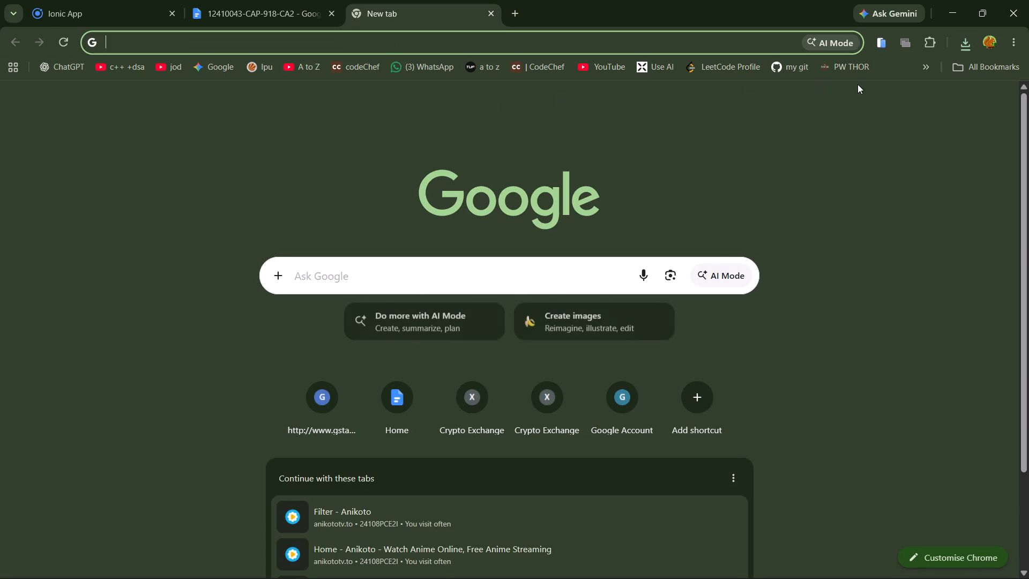
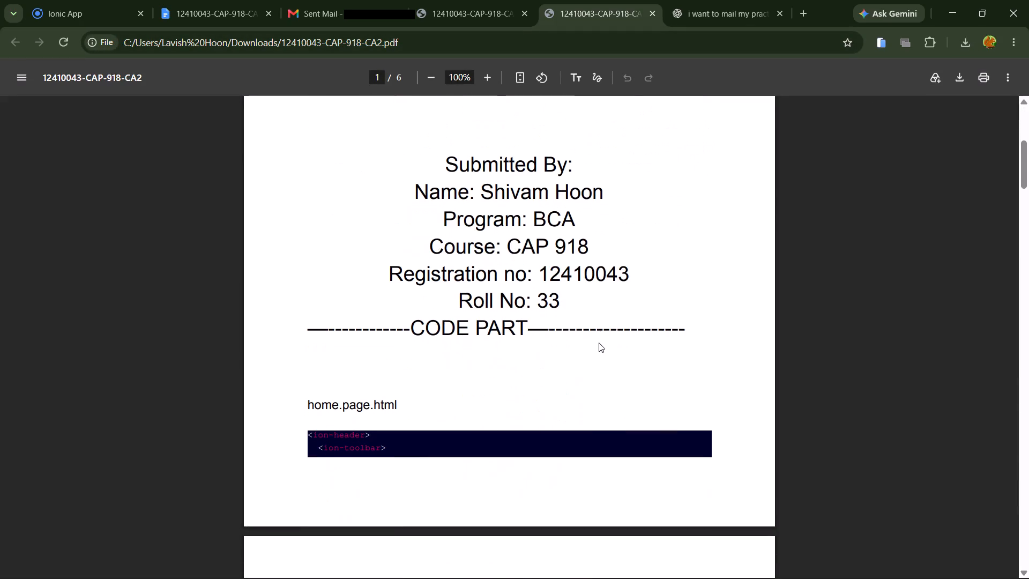
Review the exported CAP-918 CA2 PDF from the submission details through the HTML, SCSS and TypeScript code to the output pages.
{"action": "scroll", "coordinate": [599, 343], "scroll_direction": "down", "scroll_amount": 9}
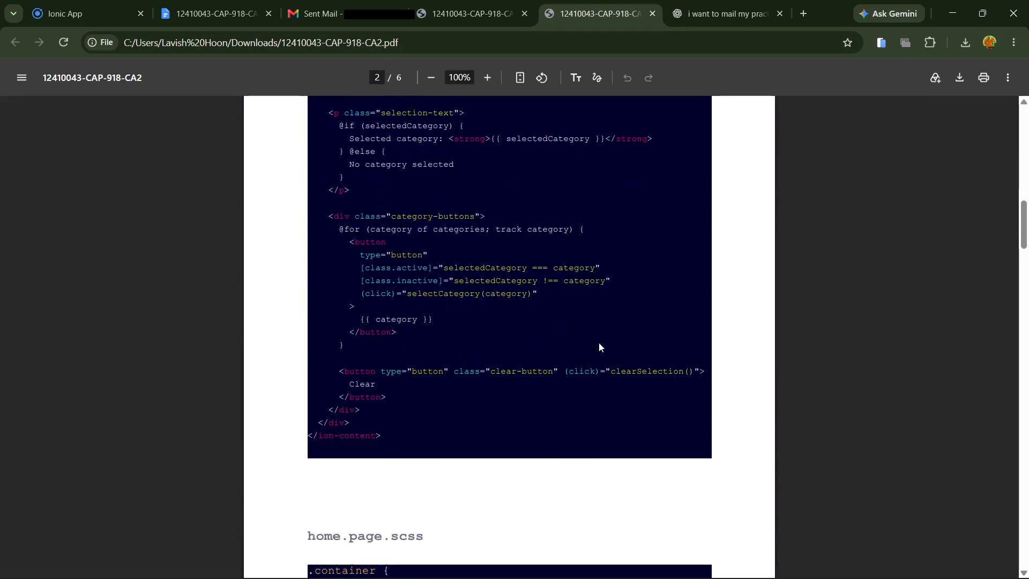
{"action": "scroll", "coordinate": [599, 343], "scroll_direction": "down", "scroll_amount": 15}
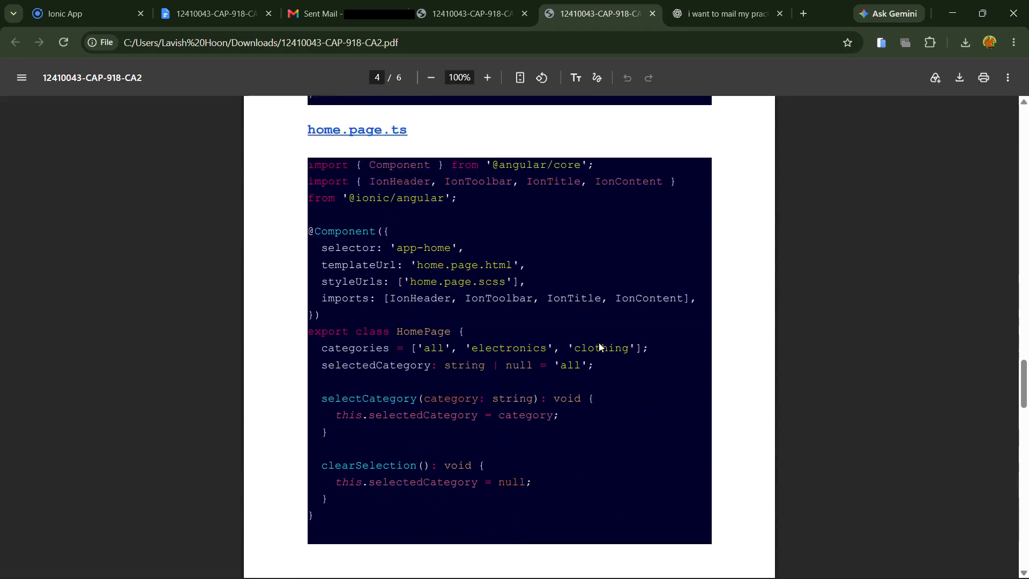
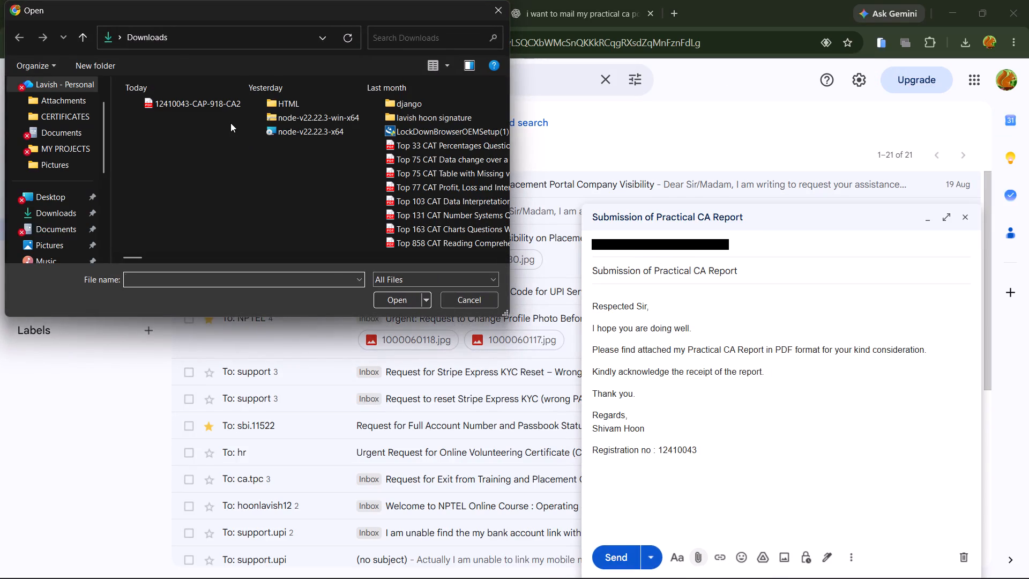
Attach the CAP-918-CA2 report PDF from the Downloads folder to the "Submission of Practical CA Report" email.
{"action": "left_click", "coordinate": [202, 106]}
{"action": "left_click", "coordinate": [202, 106]}
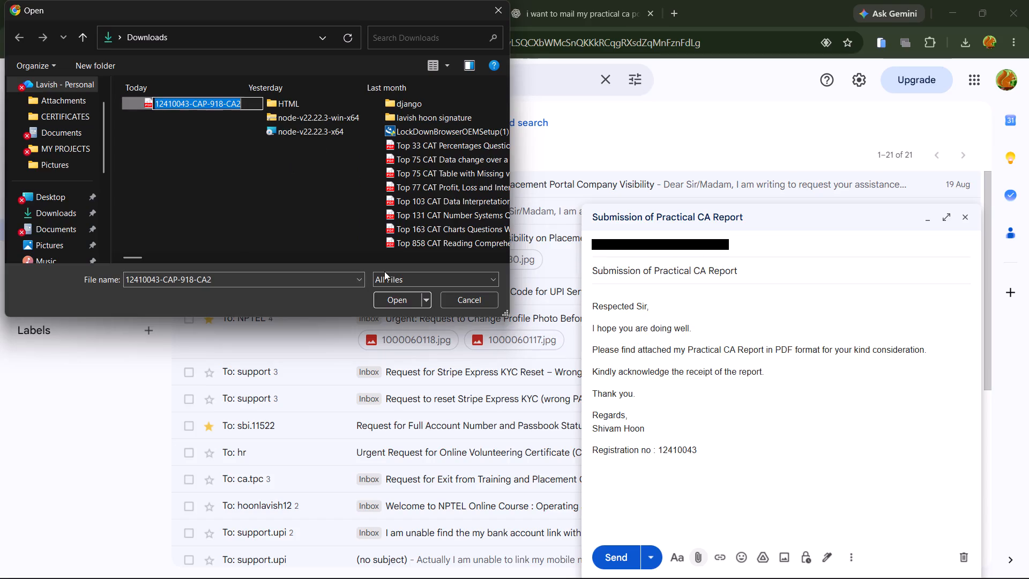
{"action": "left_click", "coordinate": [401, 302]}
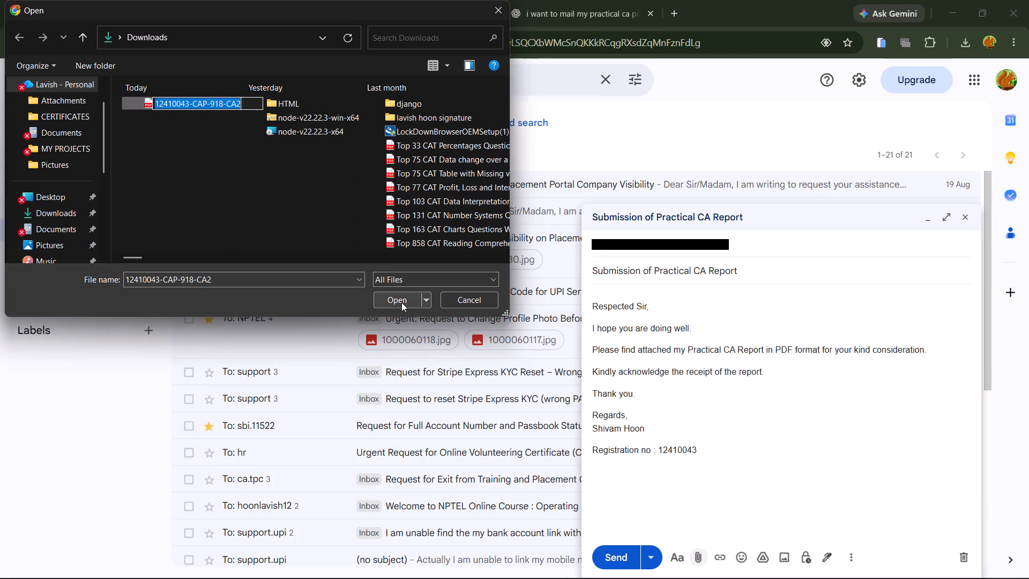